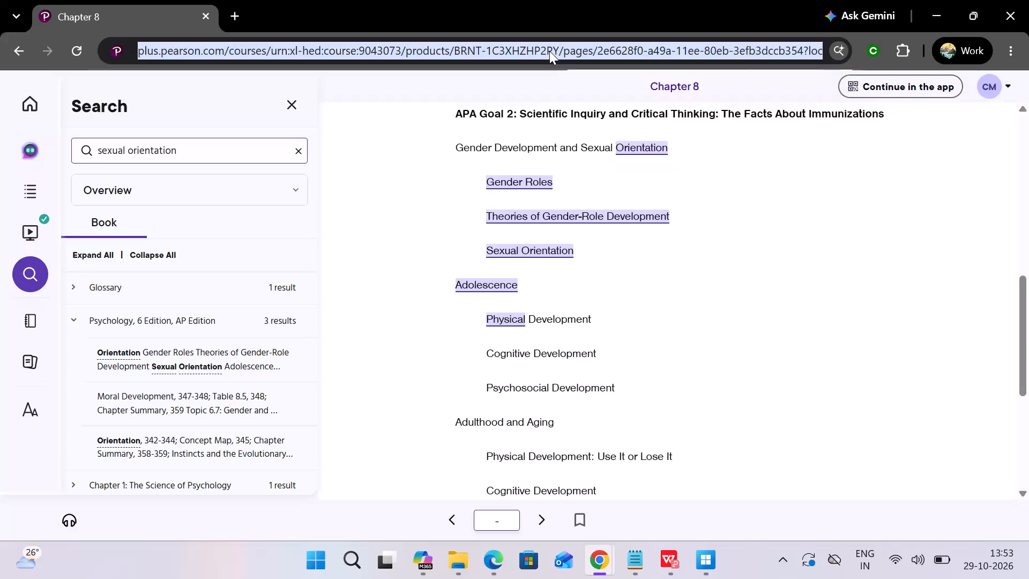
key("ctrl+c")
key("alt+Tab")
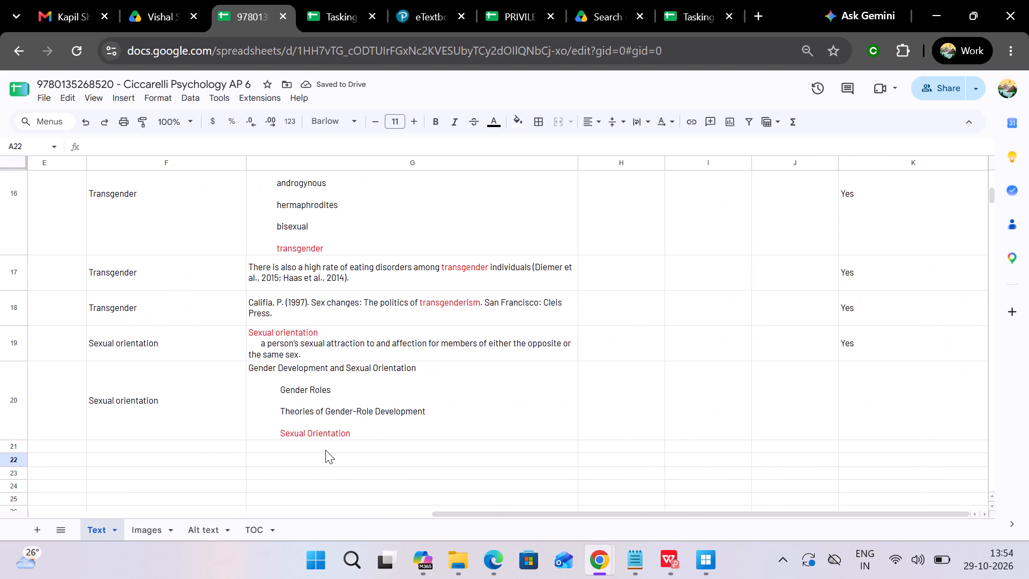
double_click(394, 405)
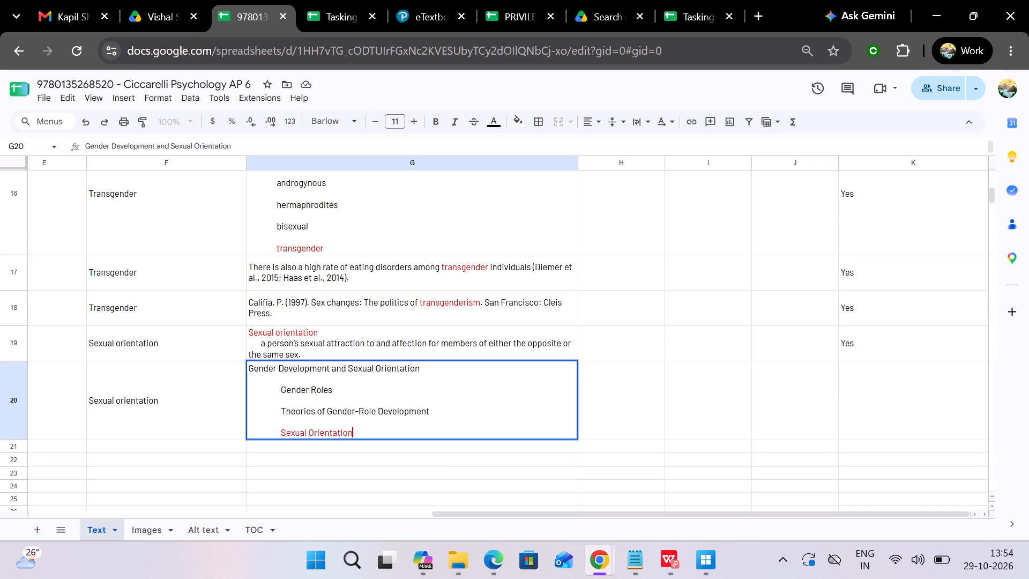
left_click(364, 367)
left_click_drag(364, 367, 397, 364)
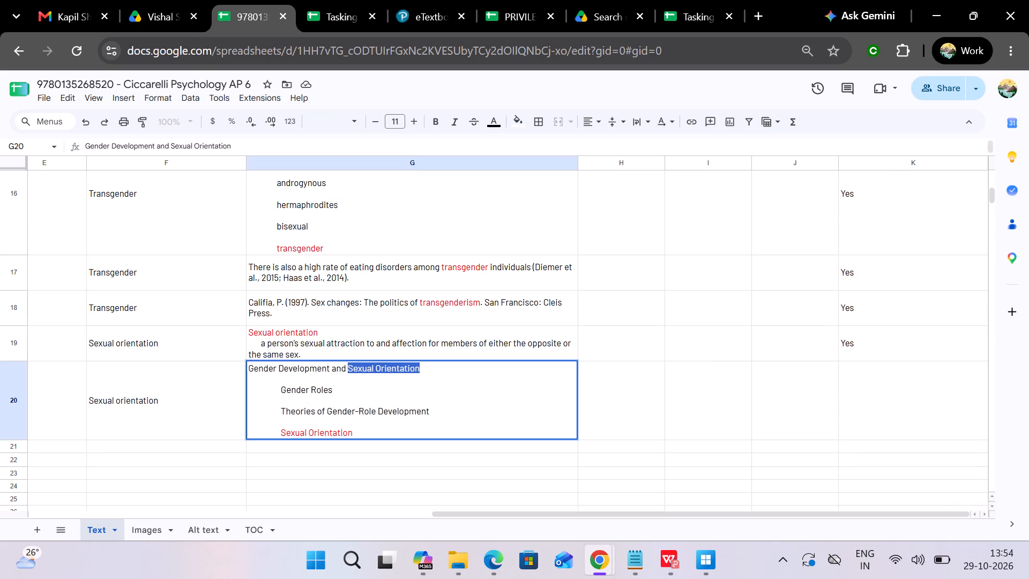
left_click_drag(496, 119, 500, 168)
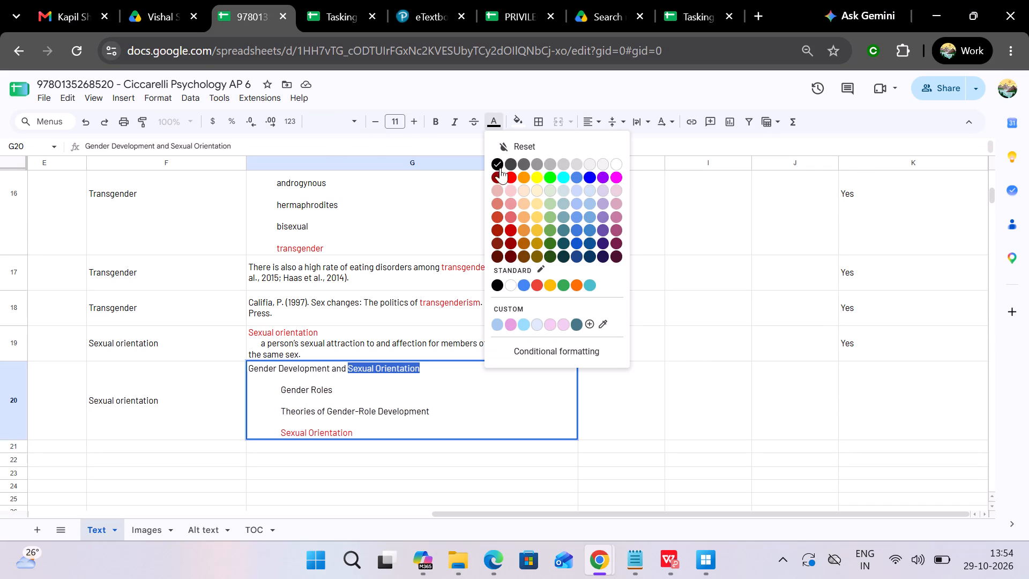
left_click_drag(500, 168, 506, 177)
left_click(659, 420)
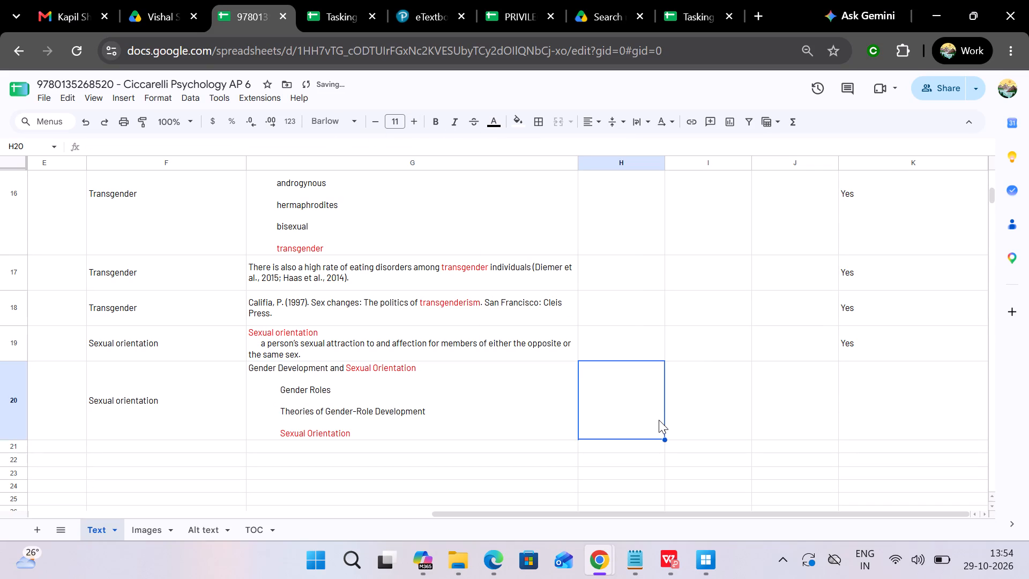
Copy the Yes from column K of row 19 into column K of row 20.
left_click(872, 337)
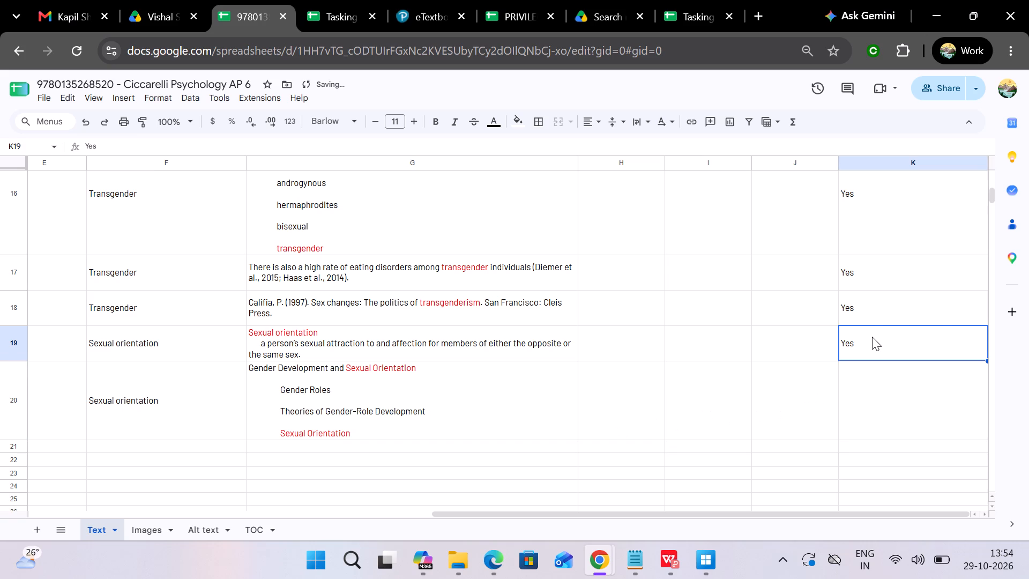
key("ctrl+c")
left_click(861, 397)
key("ctrl+v")
left_click(662, 411)
In the eTextbook, open the Moral Development, 347-348 search result under Psychology, 6 Edition, AP Edition.
scroll(662, 411, "right", 6)
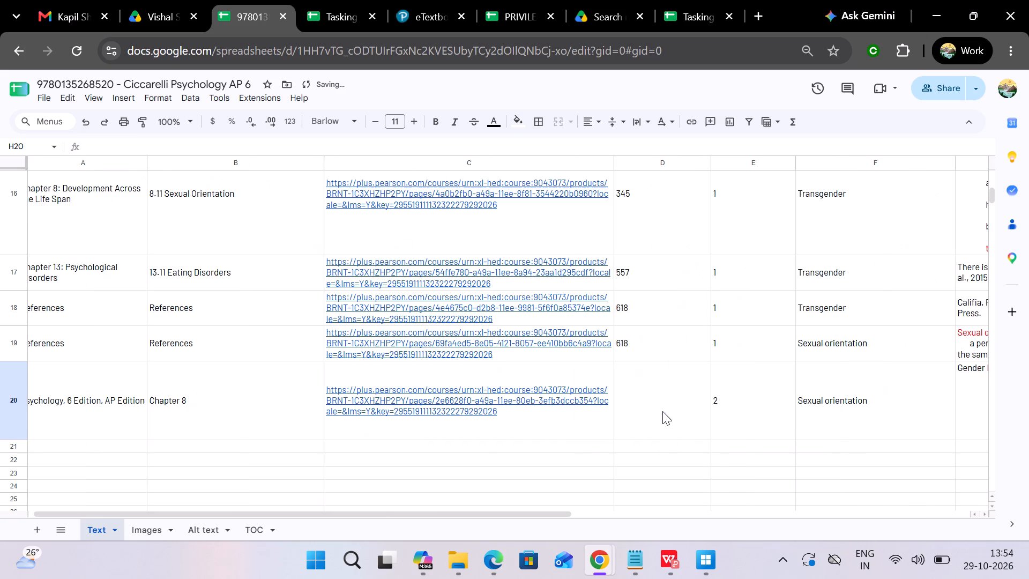
key("alt+Tab")
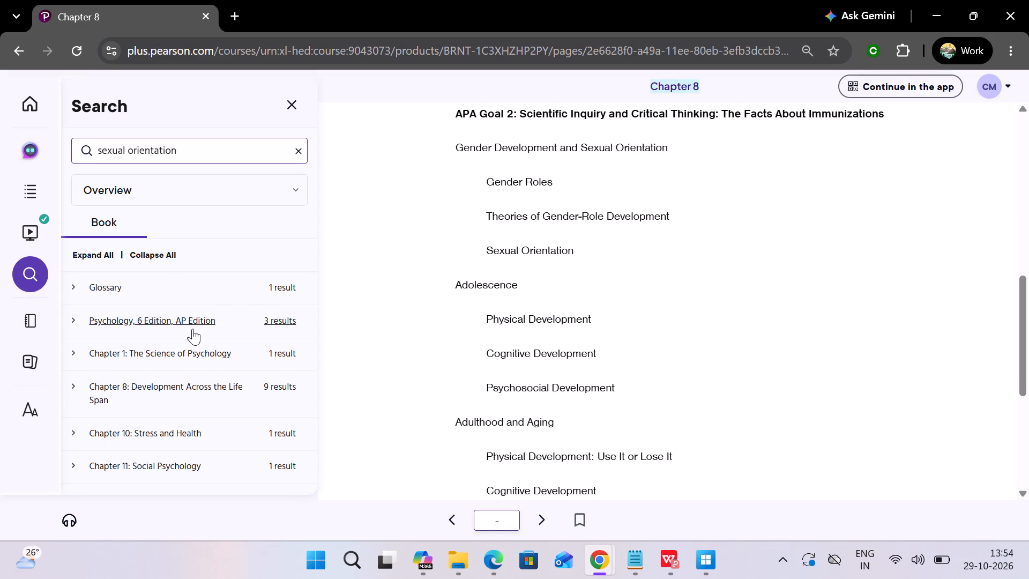
left_click(192, 329)
left_click(182, 402)
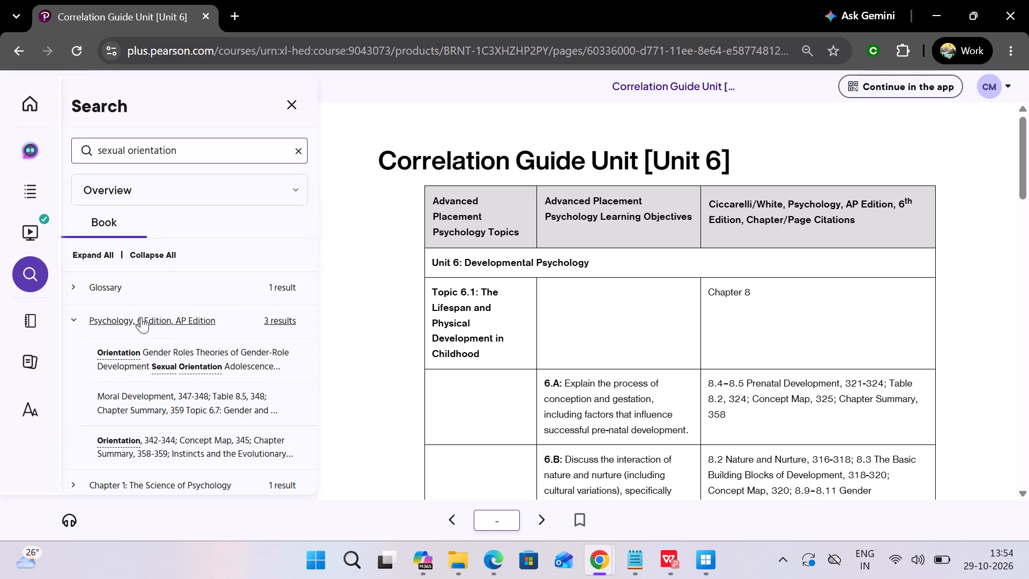
Find "sexual or" within the Correlation Guide Unit [Unit 6] page and step through its occurrences in the table.
left_click(141, 317)
key("ctrl+f")
double_click(401, 332)
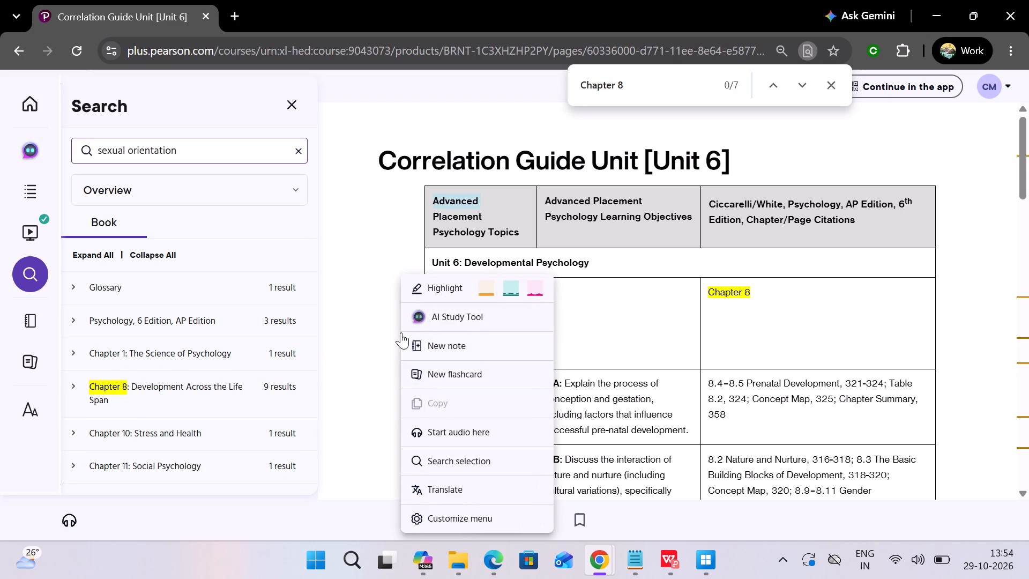
type("se")
key("ctrl+f")
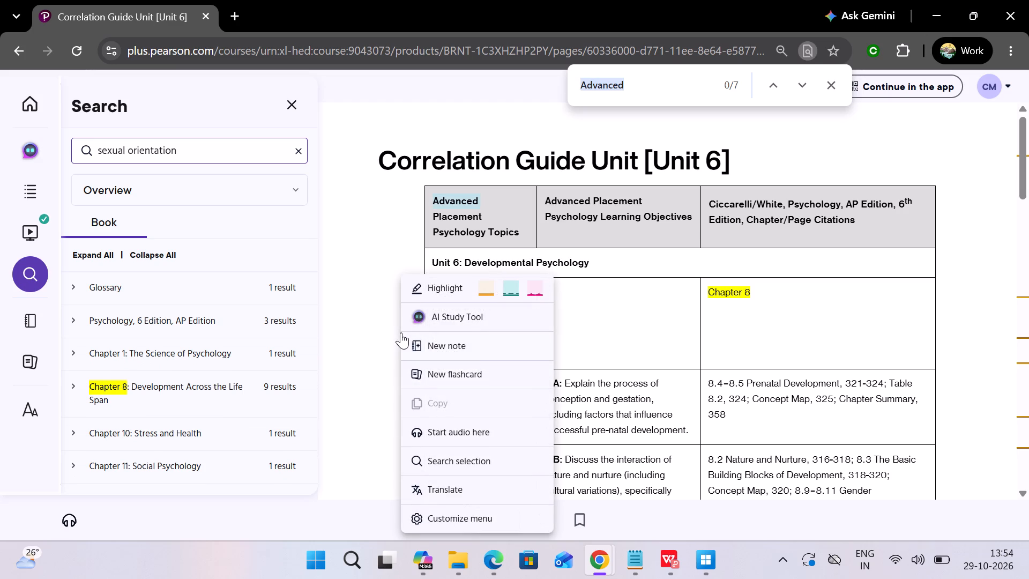
type("sexual")
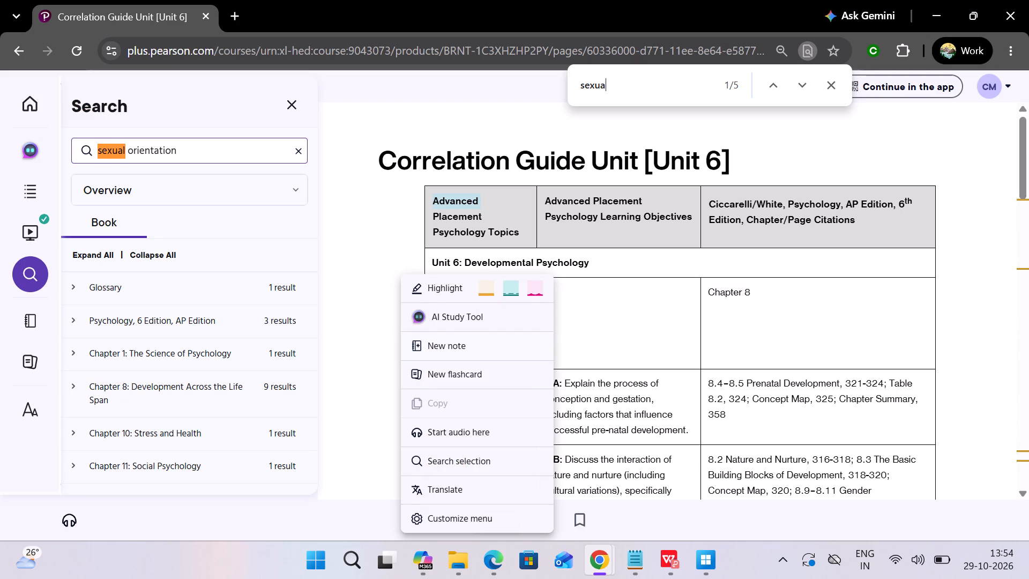
key("space")
type("or")
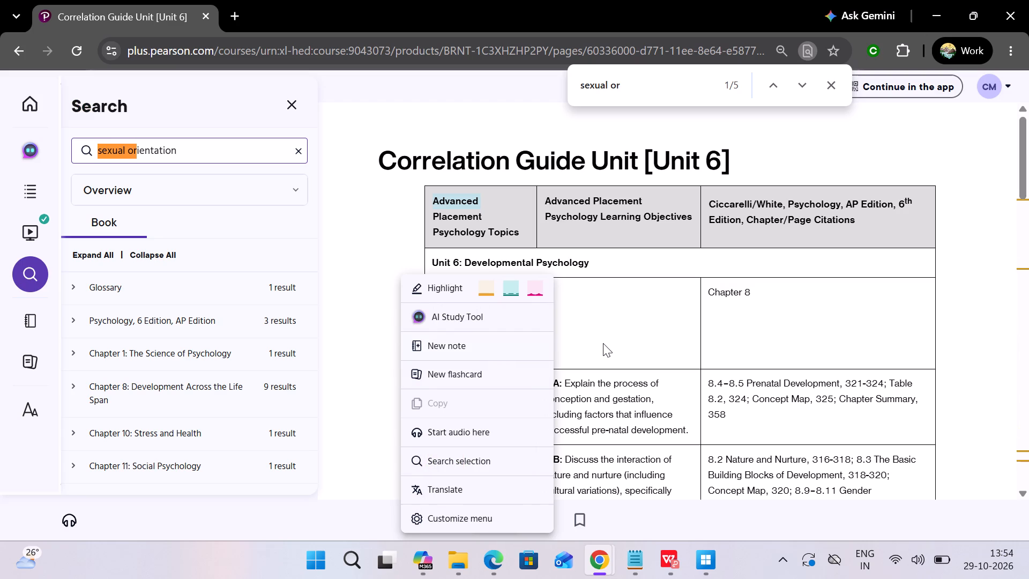
left_click(609, 343)
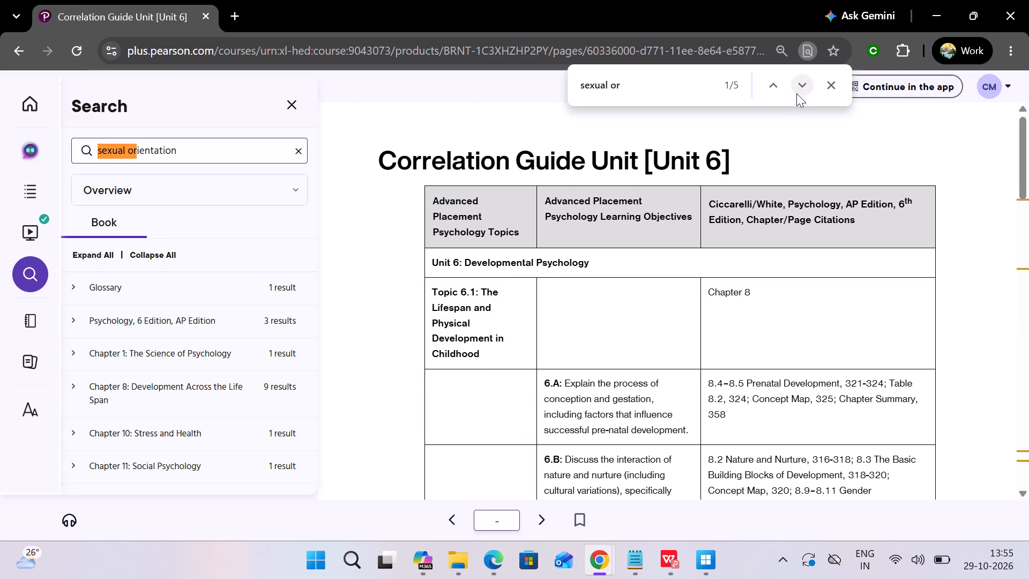
left_click(796, 93)
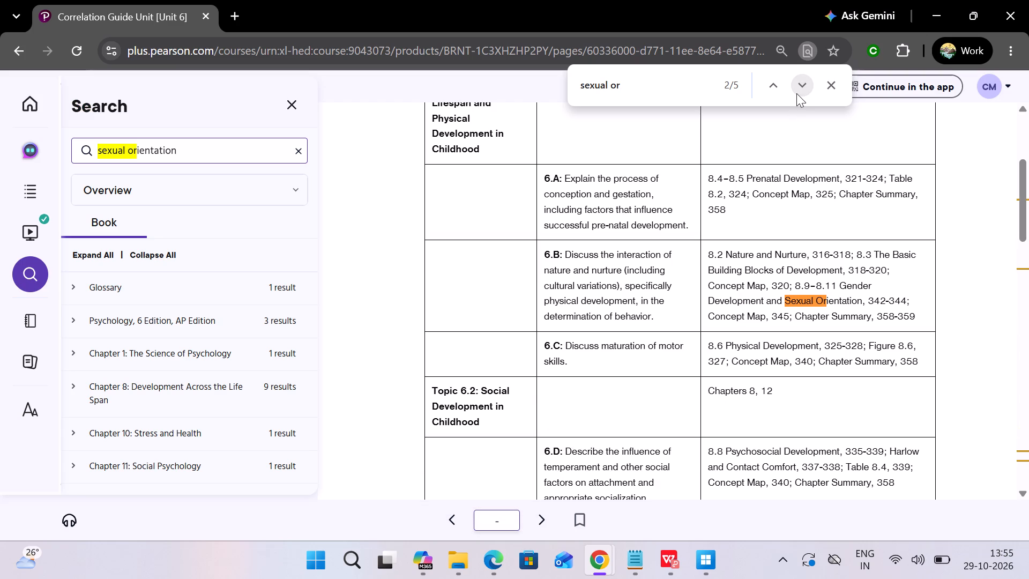
left_click(796, 93)
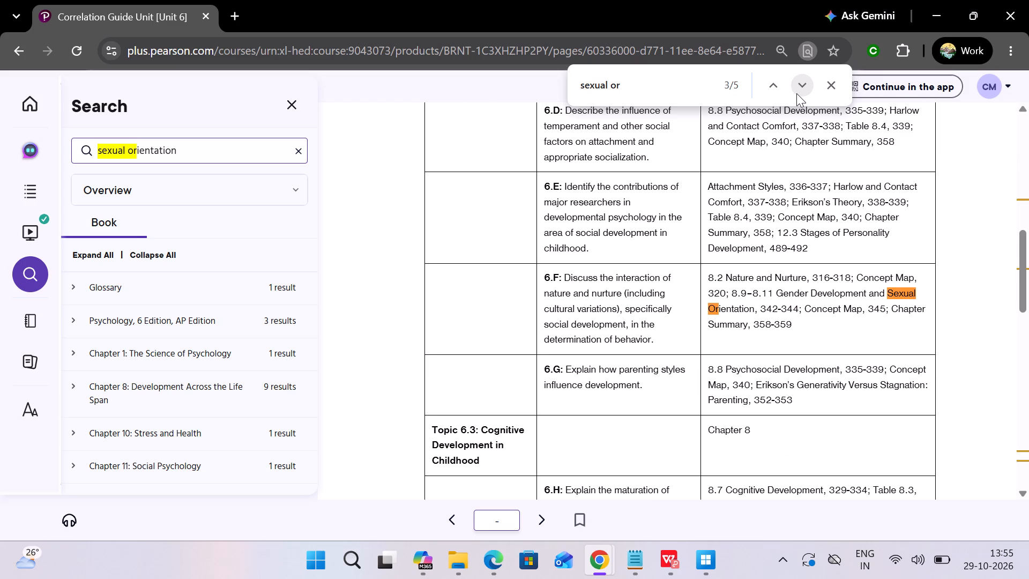
left_click(796, 93)
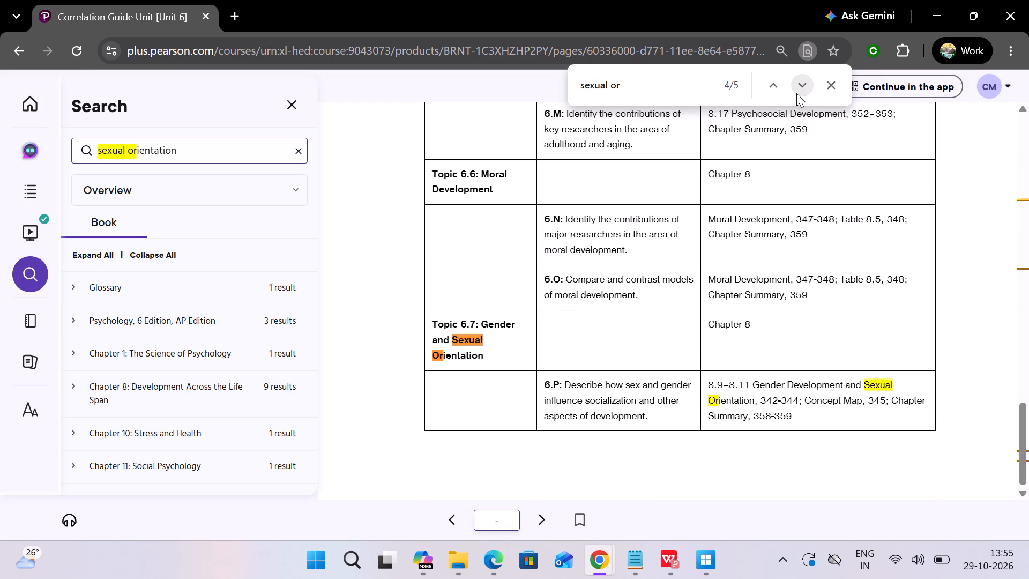
left_click(796, 93)
left_click(825, 88)
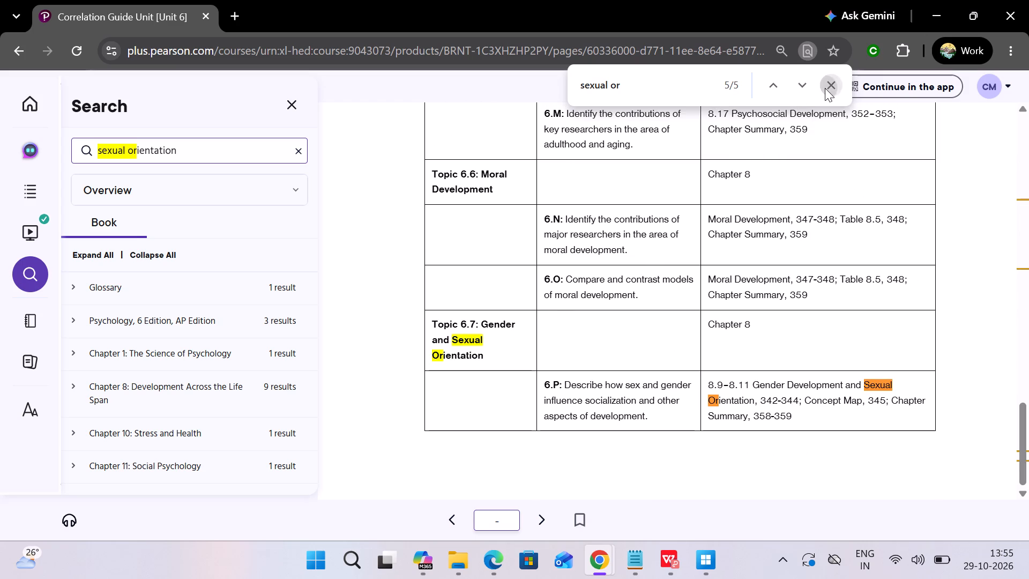
Close the book search and look through the Correlation Guide Unit [Unit 6] table for citations mentioning sexual orientation.
left_click(293, 107)
scroll(431, 383, "up", 2)
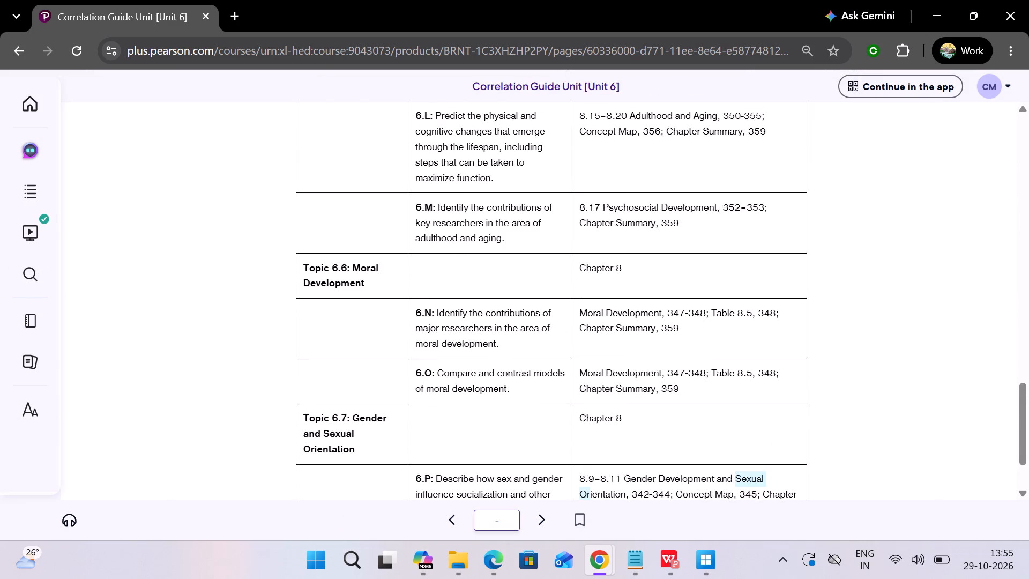
scroll(431, 383, "up", 7)
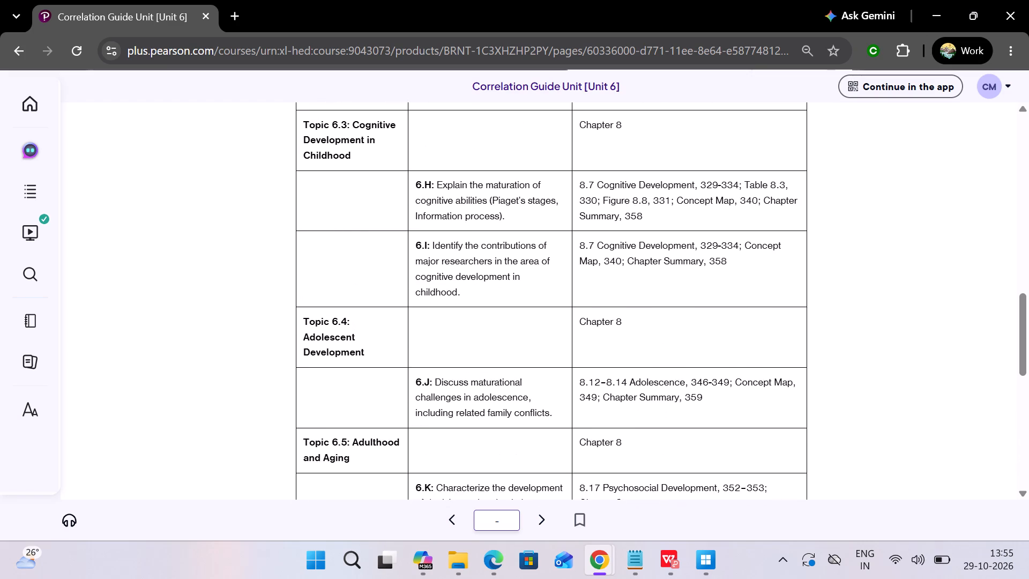
scroll(431, 383, "up", 2)
left_click(431, 383)
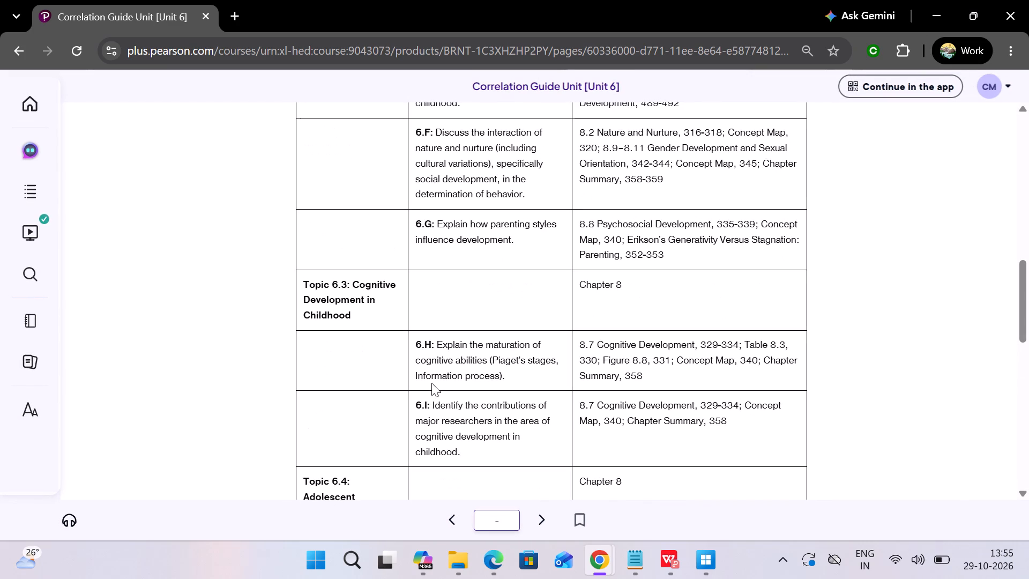
left_click(357, 389)
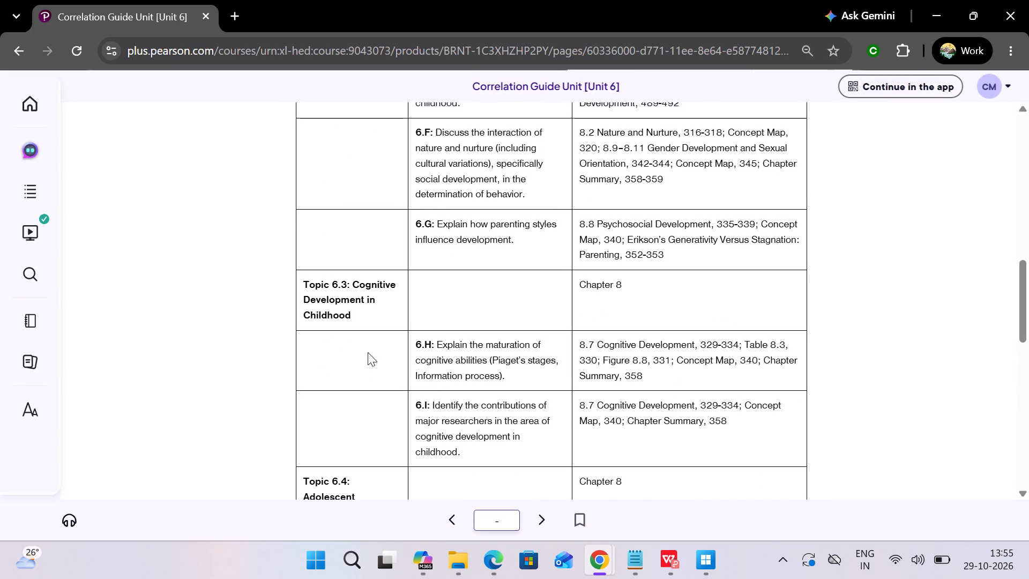
left_click(368, 352)
scroll(368, 352, "up", 11)
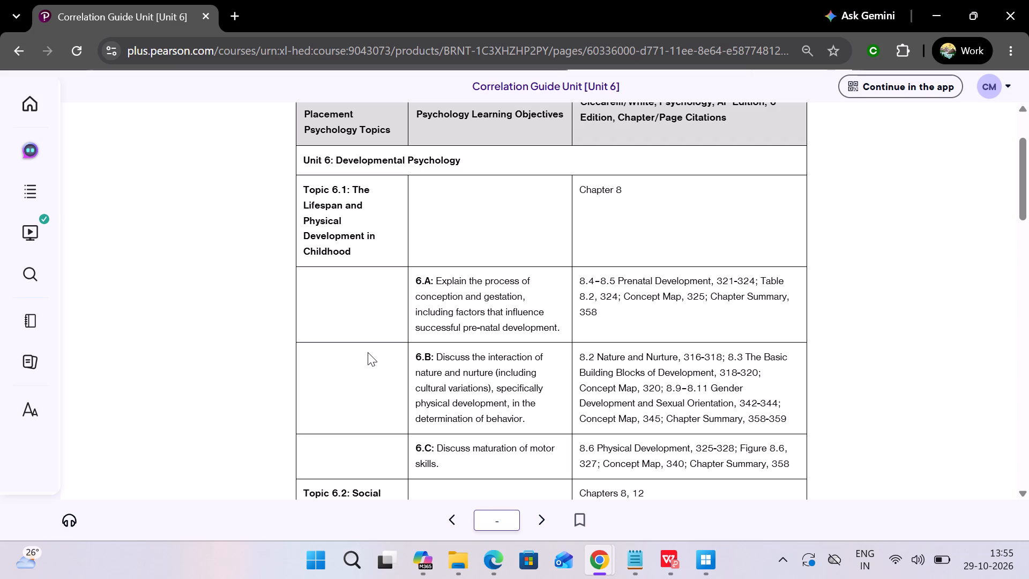
scroll(368, 352, "down", 2)
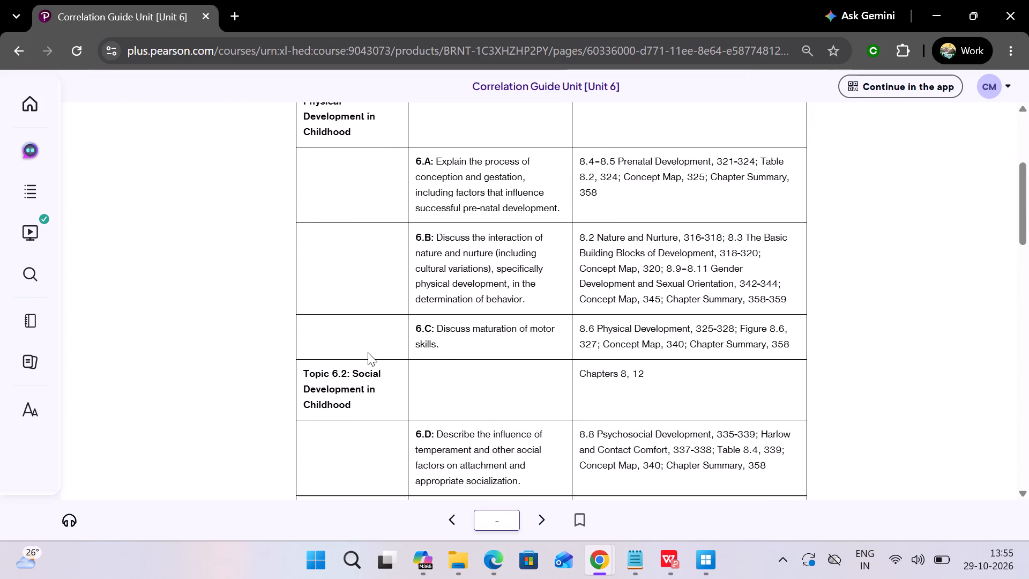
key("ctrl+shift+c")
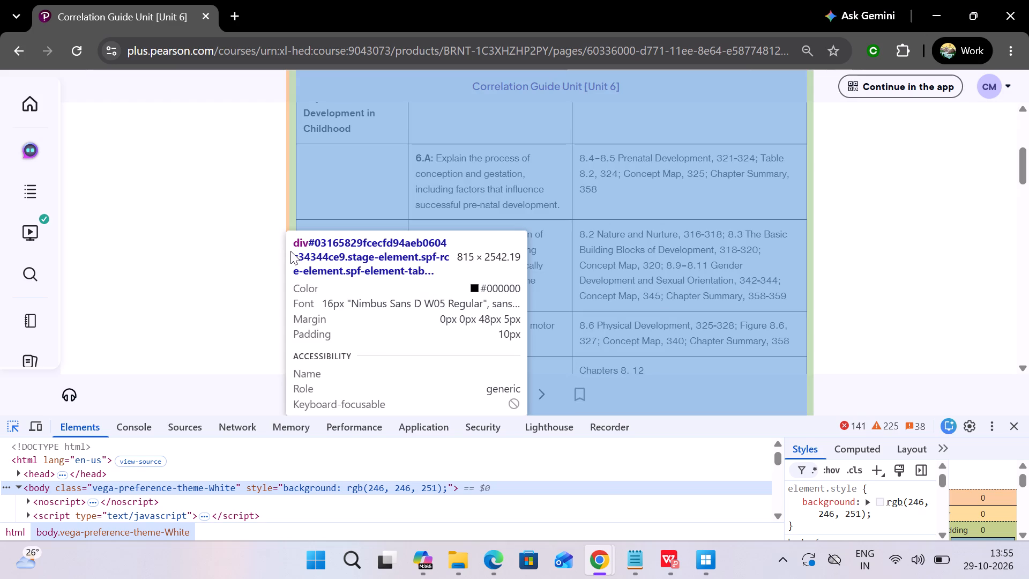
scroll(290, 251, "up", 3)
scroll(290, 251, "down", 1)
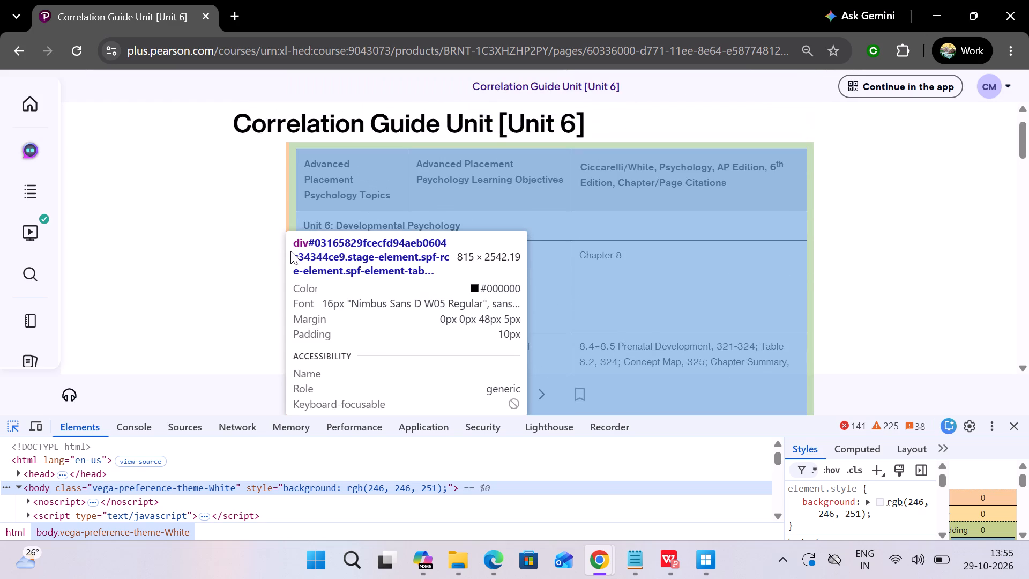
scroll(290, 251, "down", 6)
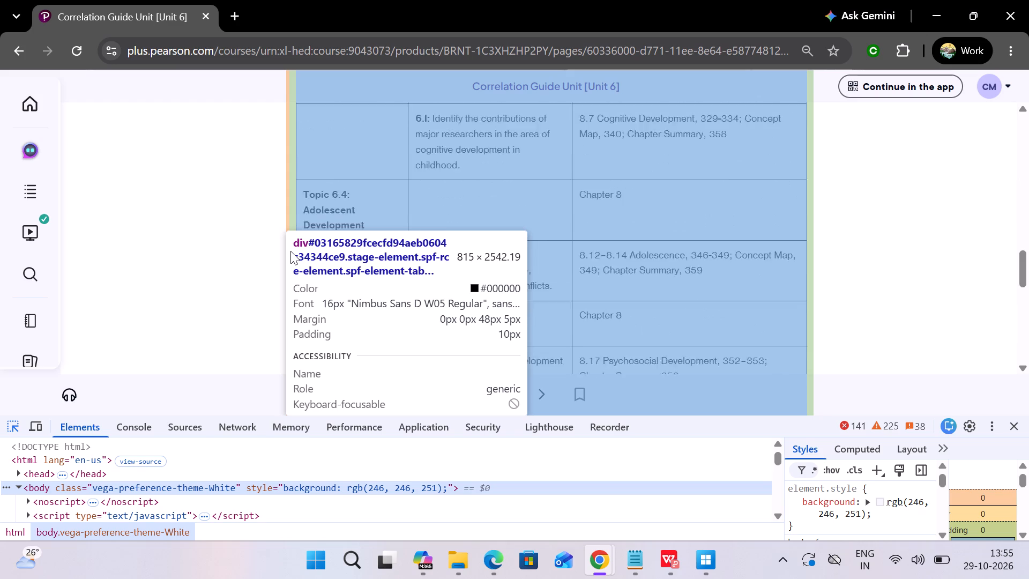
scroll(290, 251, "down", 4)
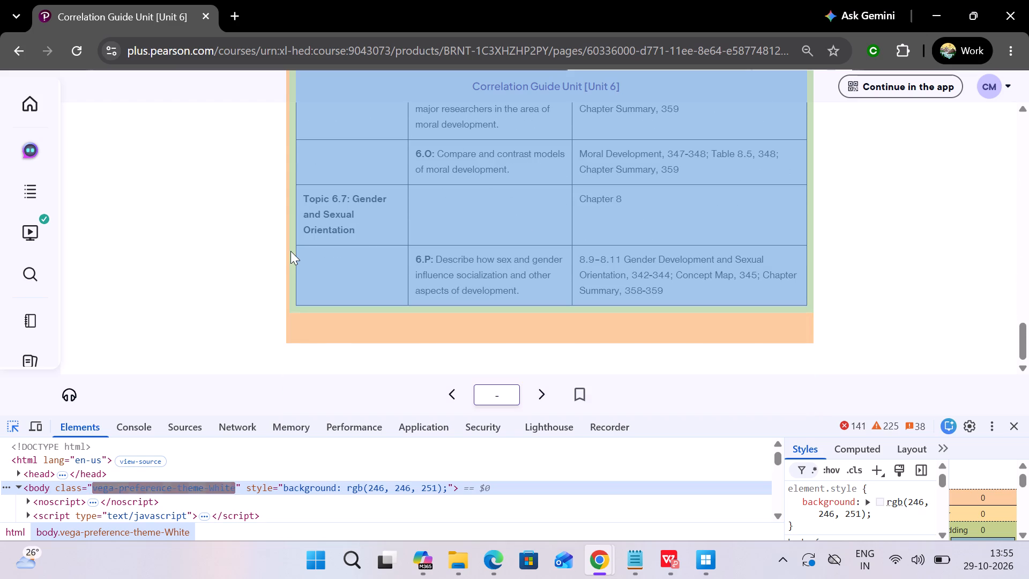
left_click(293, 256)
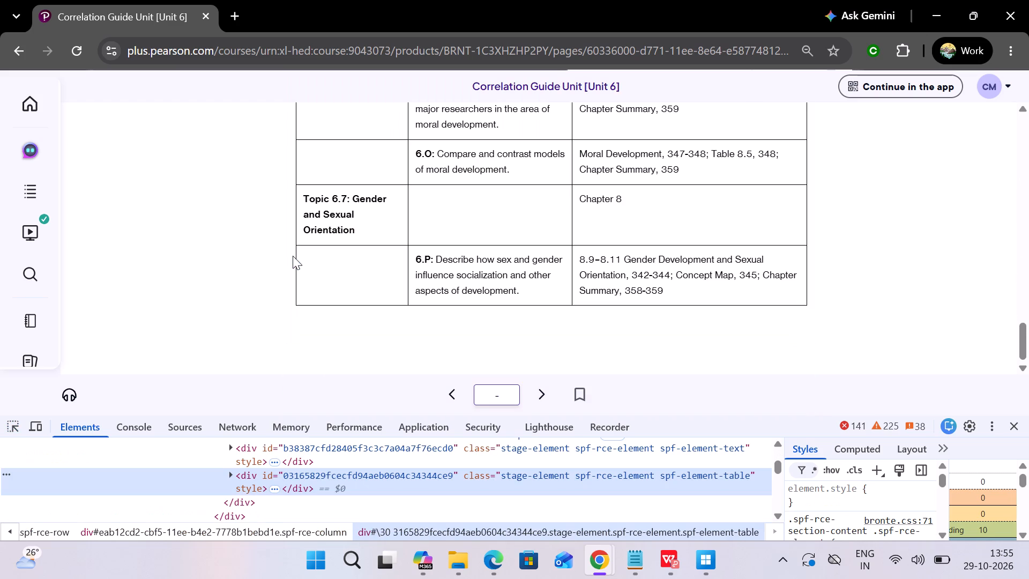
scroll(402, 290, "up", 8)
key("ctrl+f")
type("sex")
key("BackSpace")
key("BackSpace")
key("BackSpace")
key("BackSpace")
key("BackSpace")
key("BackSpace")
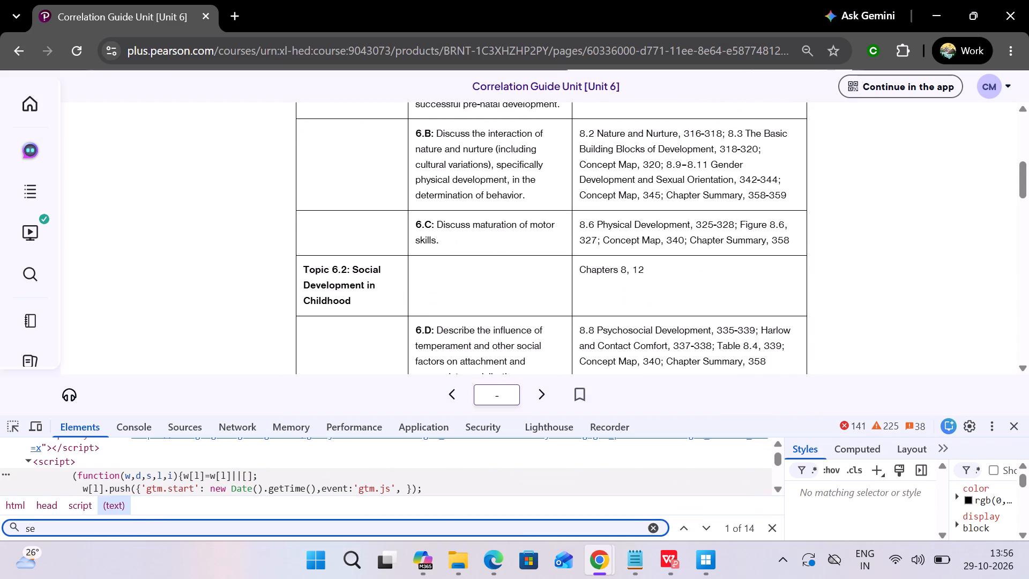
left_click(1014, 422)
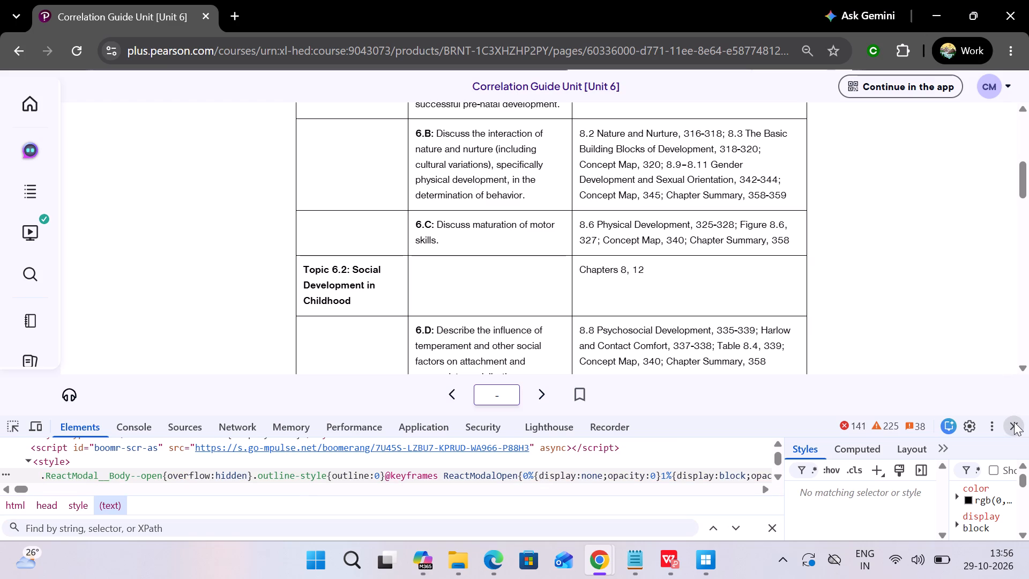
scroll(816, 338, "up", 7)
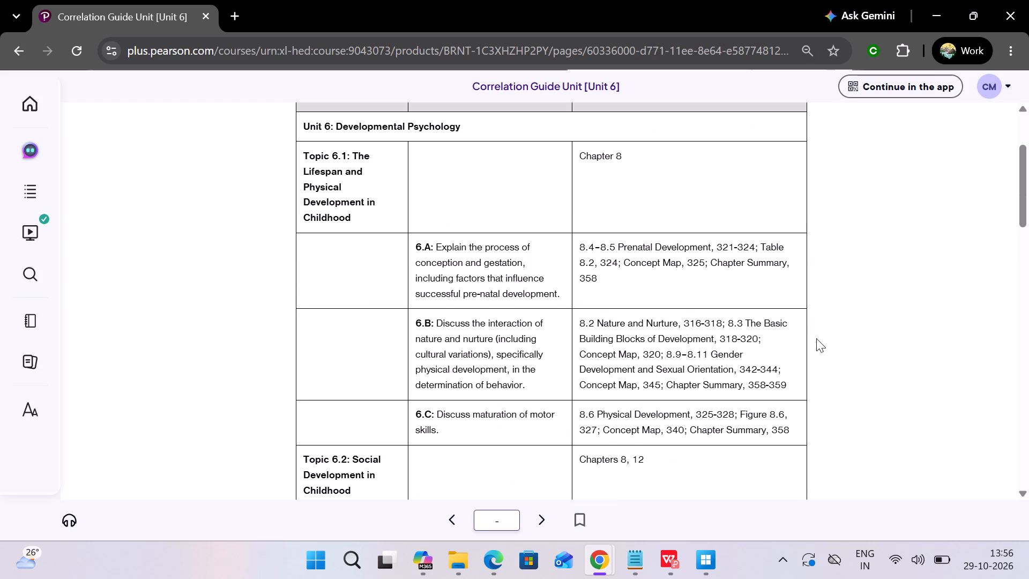
Find "sexual" within the Correlation Guide Unit [Unit 6] page and step through its occurrences down to Topic 6.7.
key("ctrl+f")
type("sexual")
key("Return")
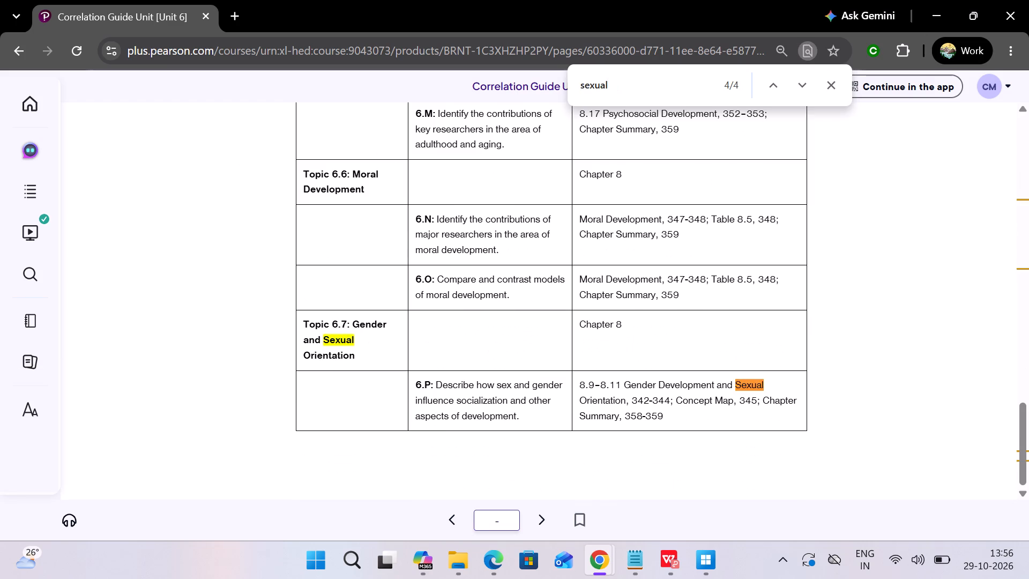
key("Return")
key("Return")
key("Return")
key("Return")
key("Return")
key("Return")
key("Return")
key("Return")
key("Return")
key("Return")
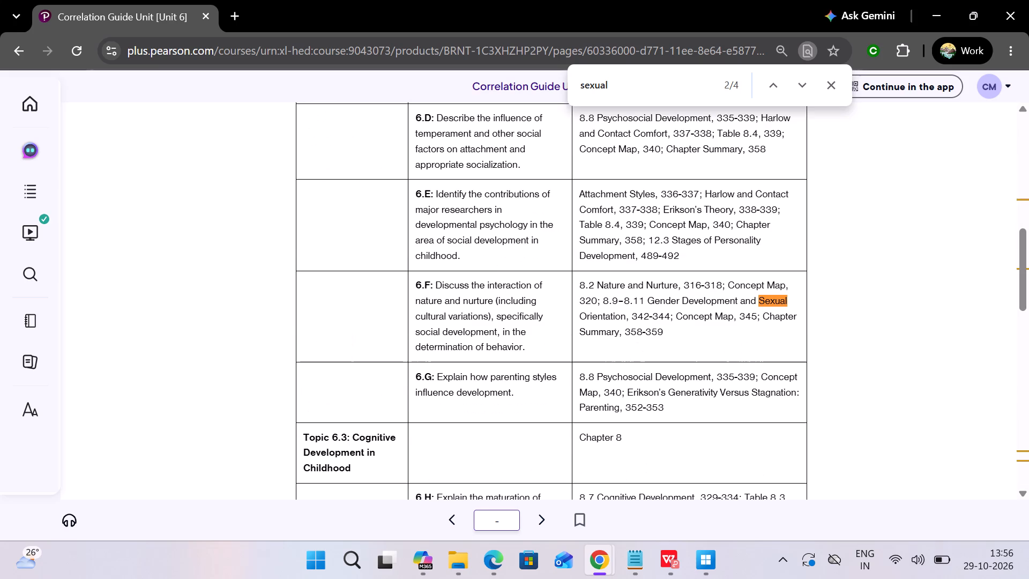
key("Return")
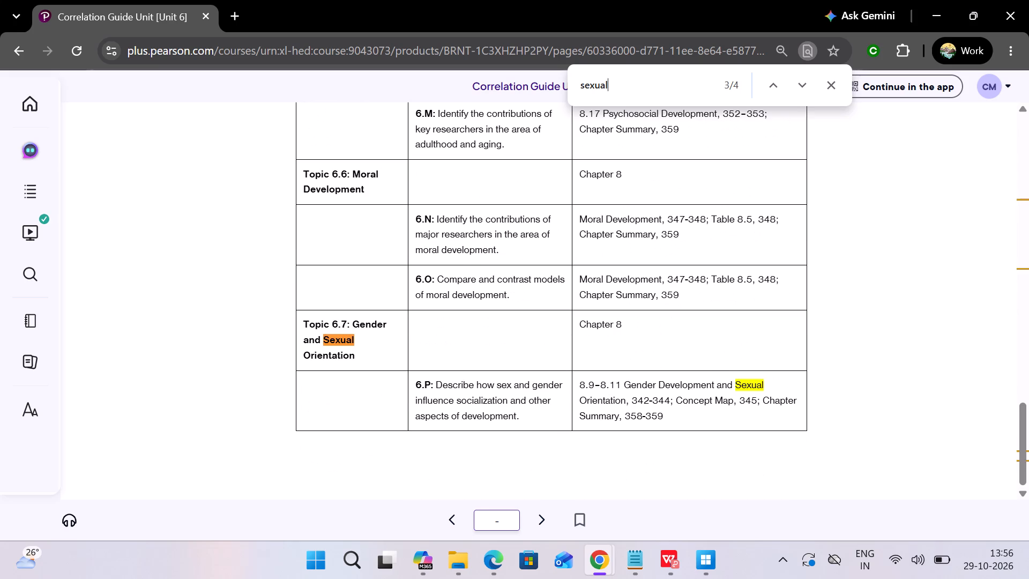
scroll(723, 371, "up", 1)
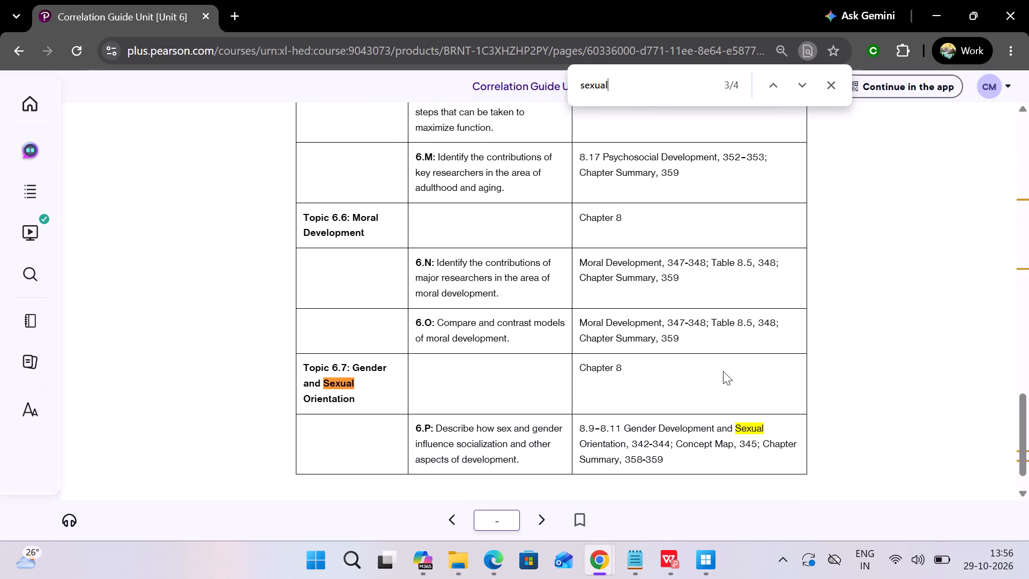
scroll(723, 371, "up", 1)
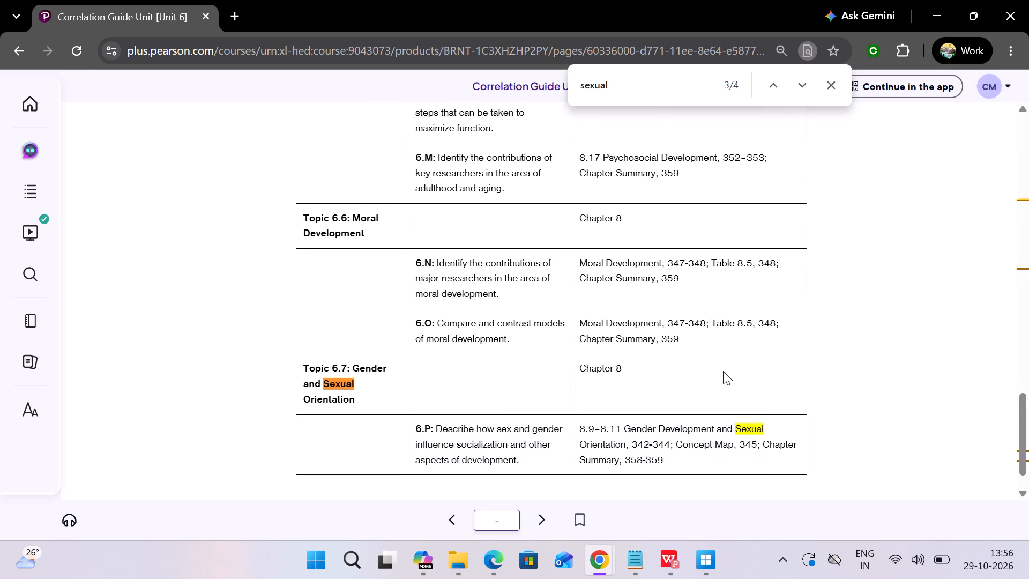
Switch to Gmail chat, view the colleague's 10.3 Gender Identity screenshot, and answer the single-row question with "ha".
key("alt+Tab")
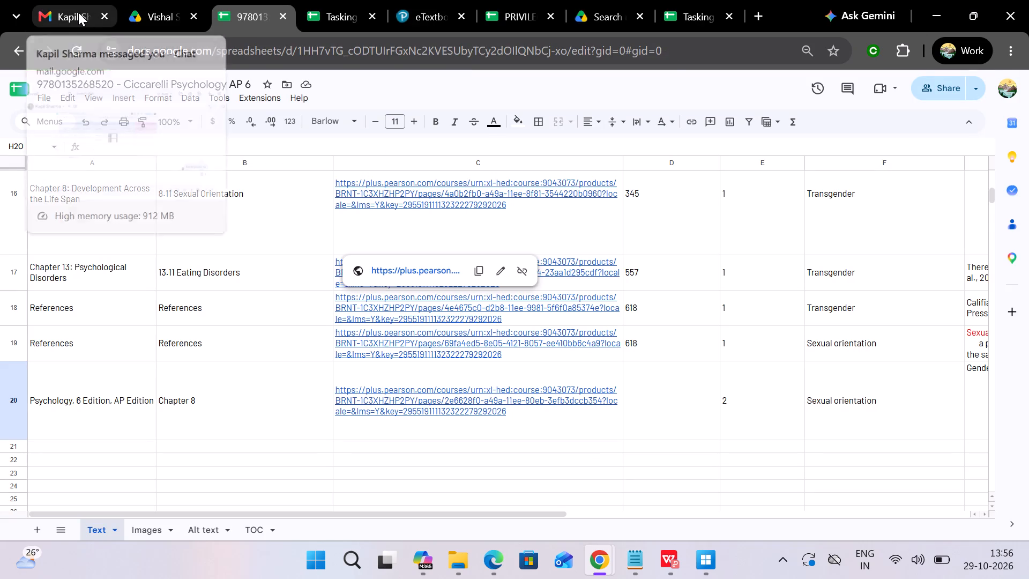
left_click(78, 12)
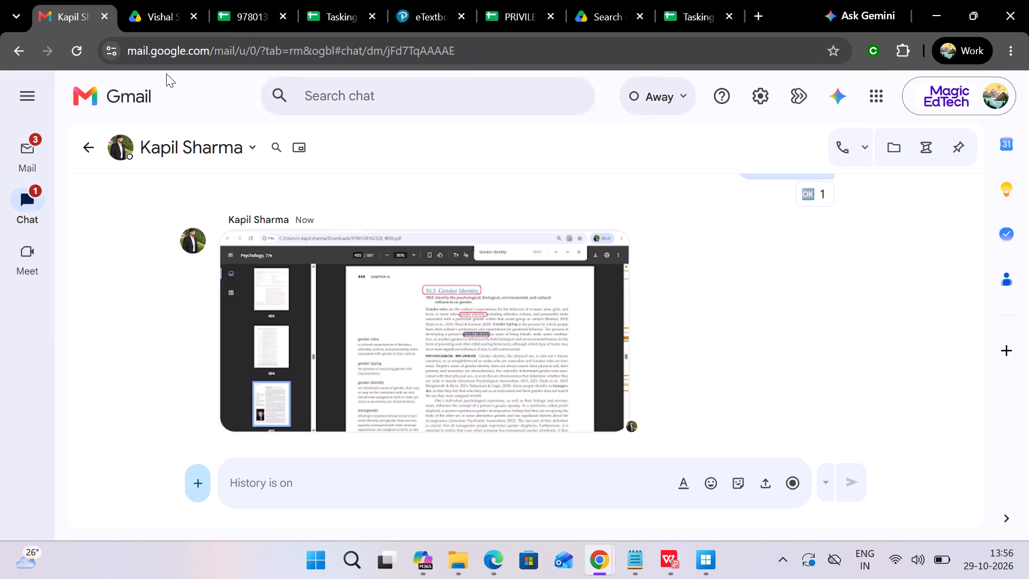
left_click(526, 310)
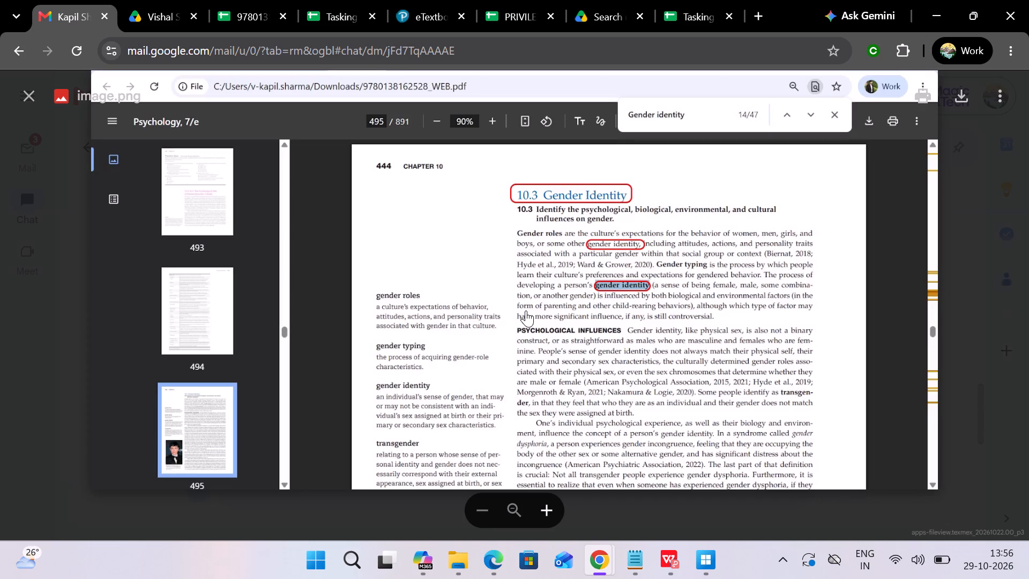
key("alt+Tab")
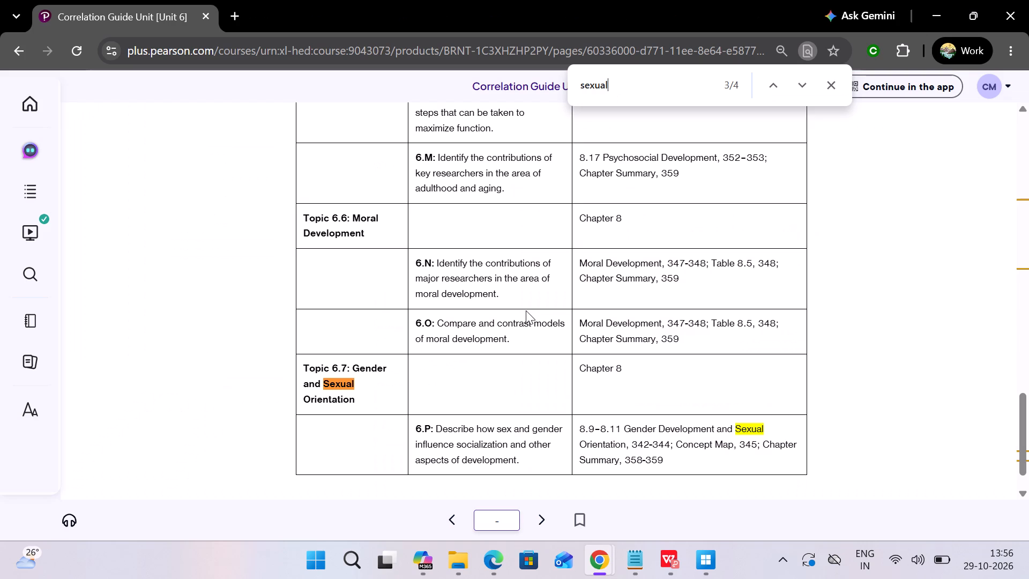
key("alt+Tab")
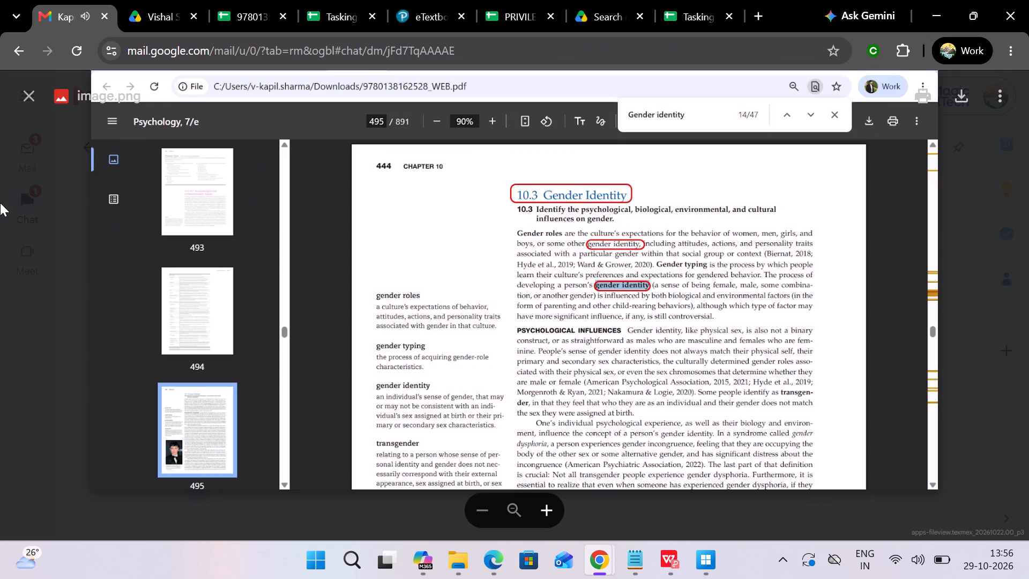
left_click(0, 203)
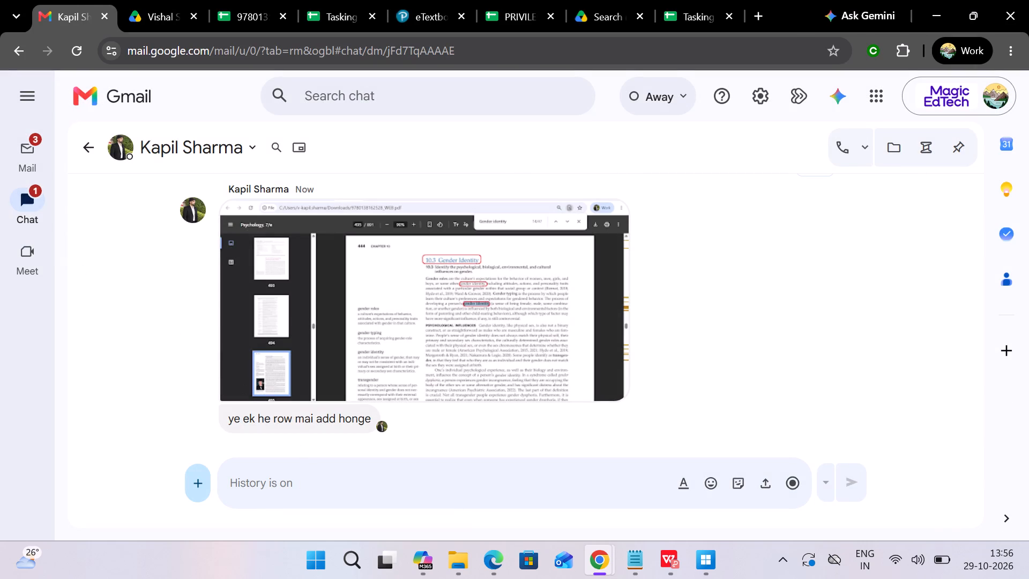
left_click(300, 485)
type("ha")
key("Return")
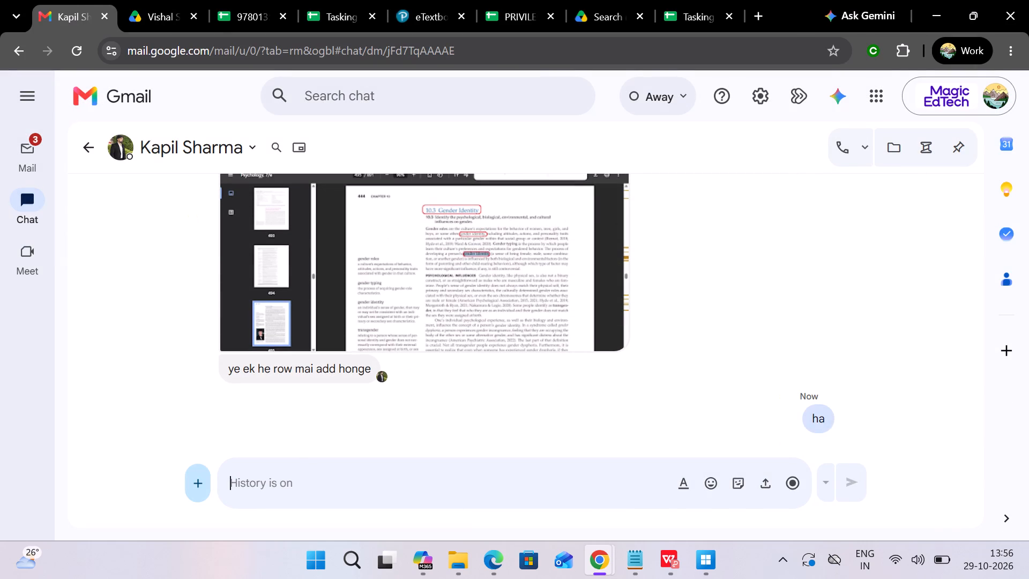
Capture the eTextbook page area showing the highlighted Topic 6.7 rows and copy the screenshot.
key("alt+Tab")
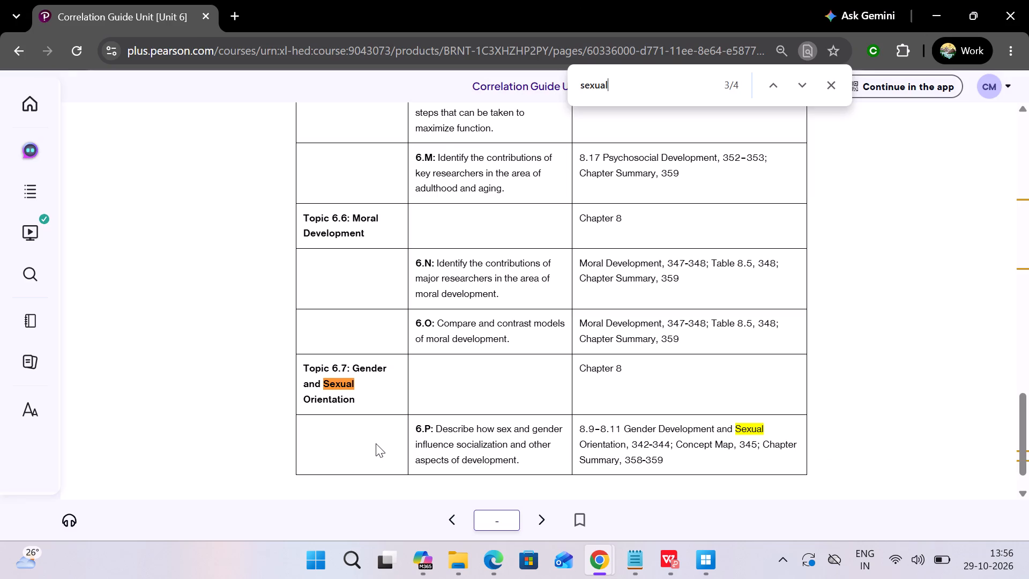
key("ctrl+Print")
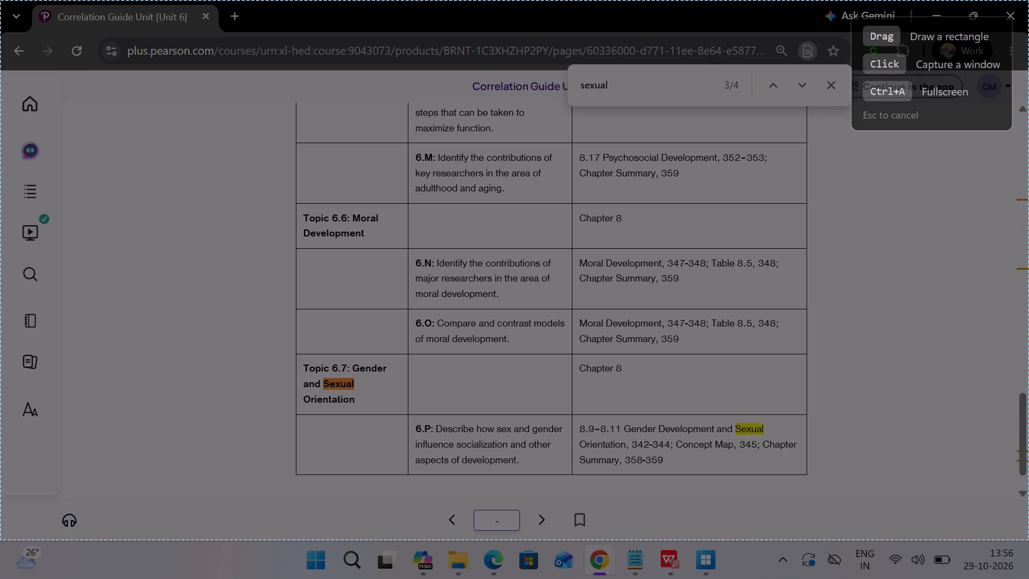
left_click(160, 178)
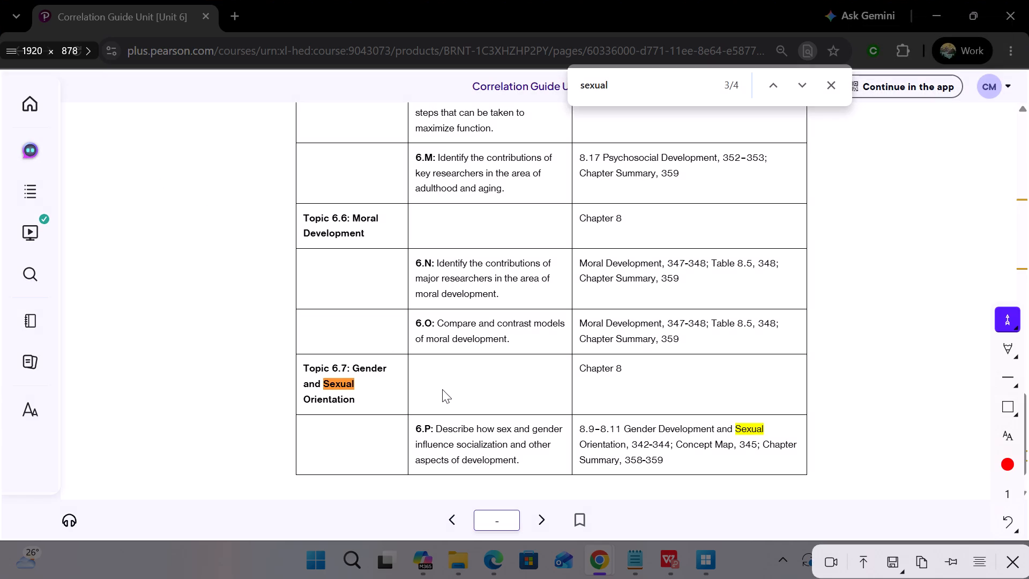
key("ctrl+c")
key("alt+Tab")
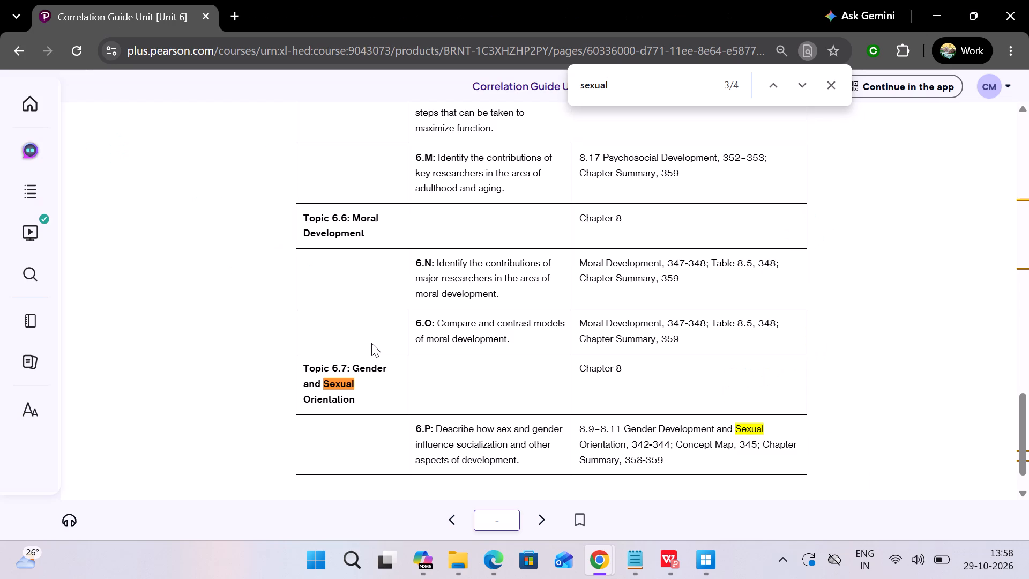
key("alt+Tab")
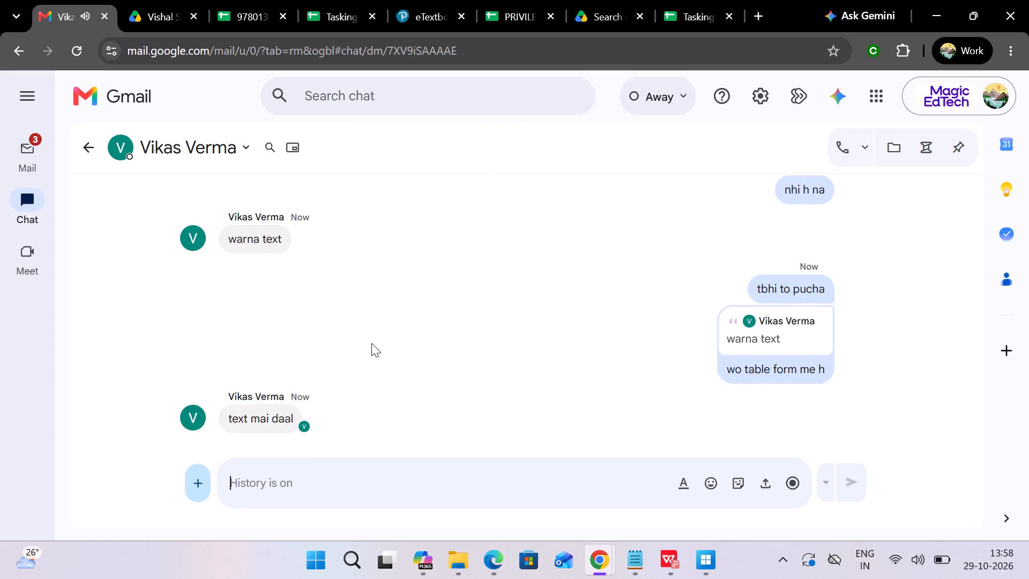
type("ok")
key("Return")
In the eTextbook's Unit 6 correlation guide, copy objective 6.B's citation text from "Concept Map, 320" through "Chapter Summary, 358-359".
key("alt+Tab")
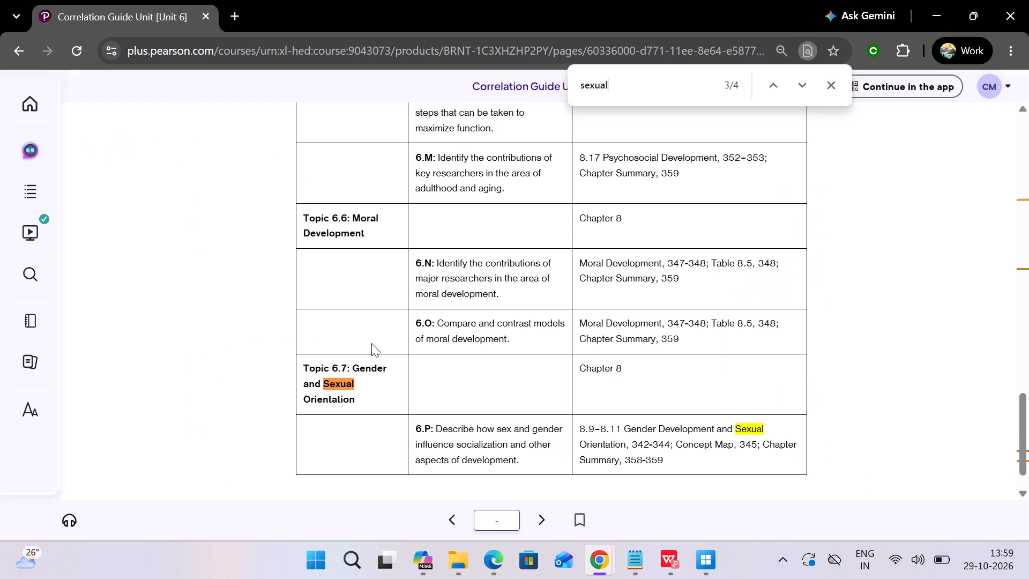
scroll(371, 343, "up", 4)
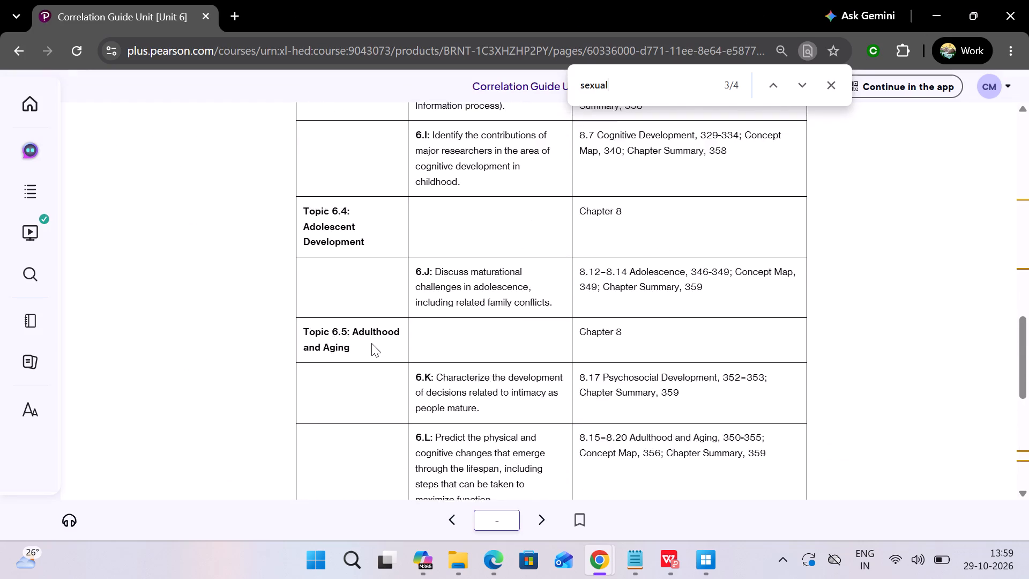
scroll(371, 343, "up", 2)
scroll(371, 343, "down", 5)
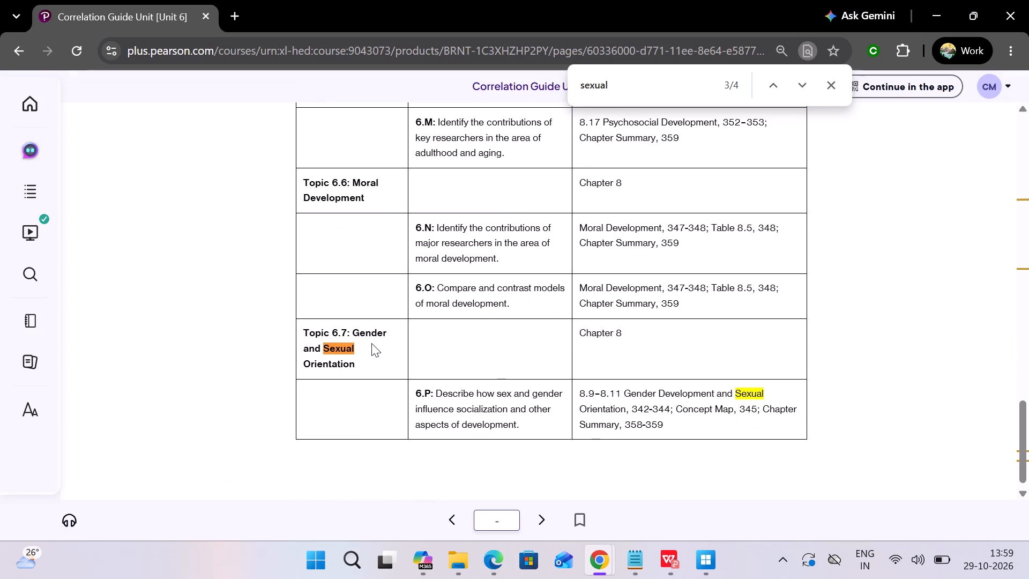
scroll(371, 343, "up", 7)
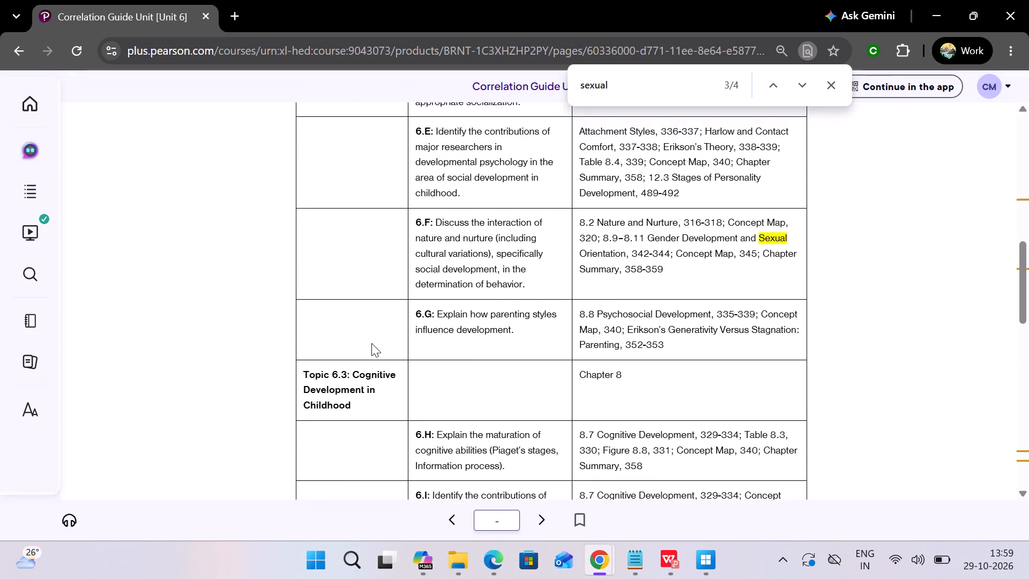
scroll(371, 343, "up", 6)
scroll(371, 343, "down", 1)
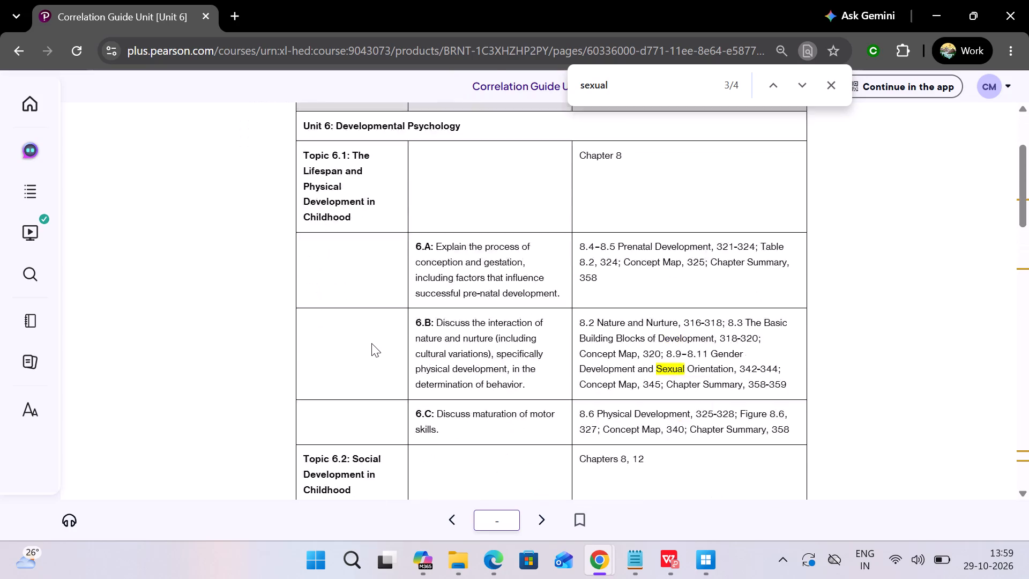
scroll(371, 343, "down", 1)
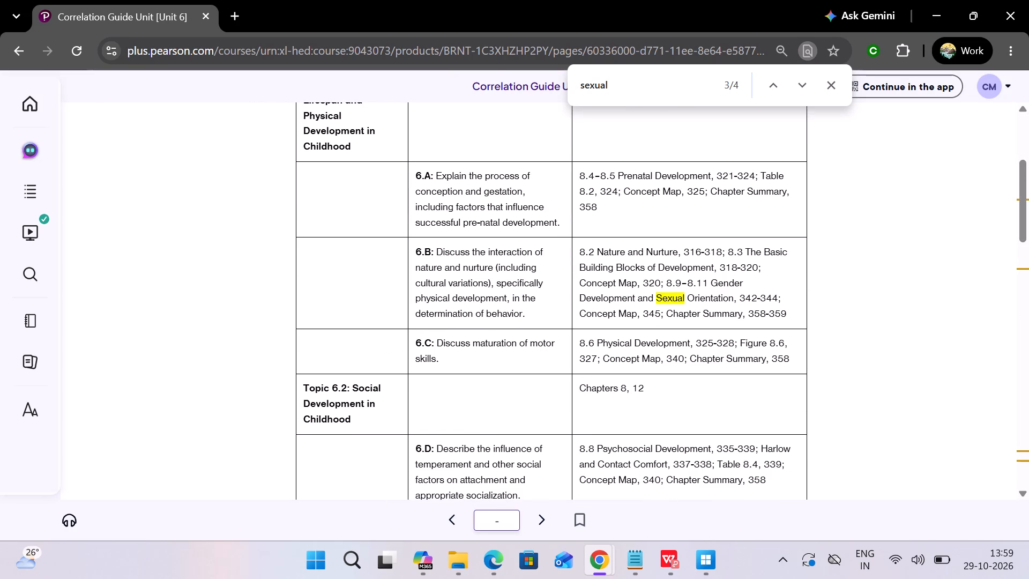
left_click_drag(580, 254, 794, 309)
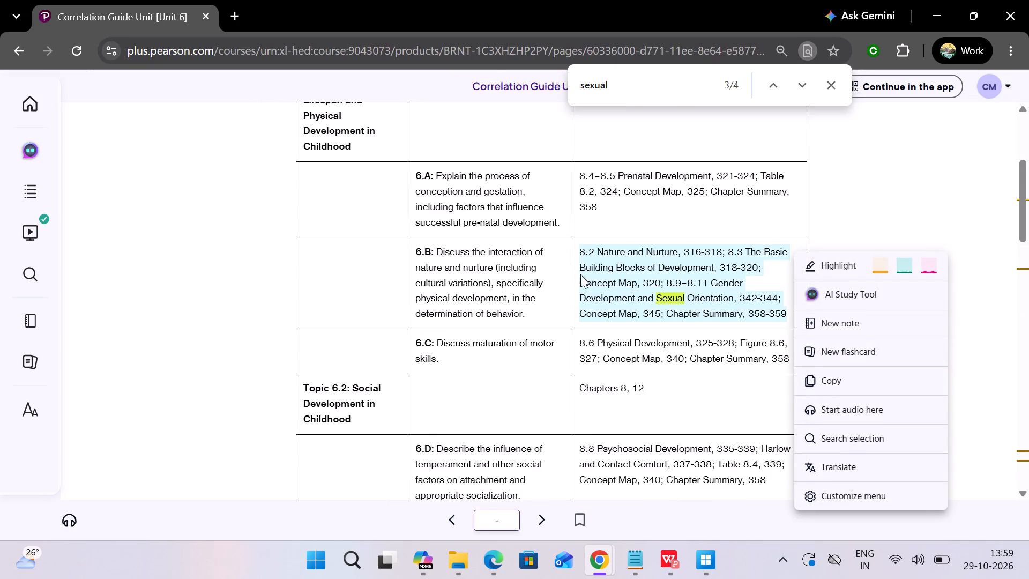
left_click(626, 289)
left_click(560, 317)
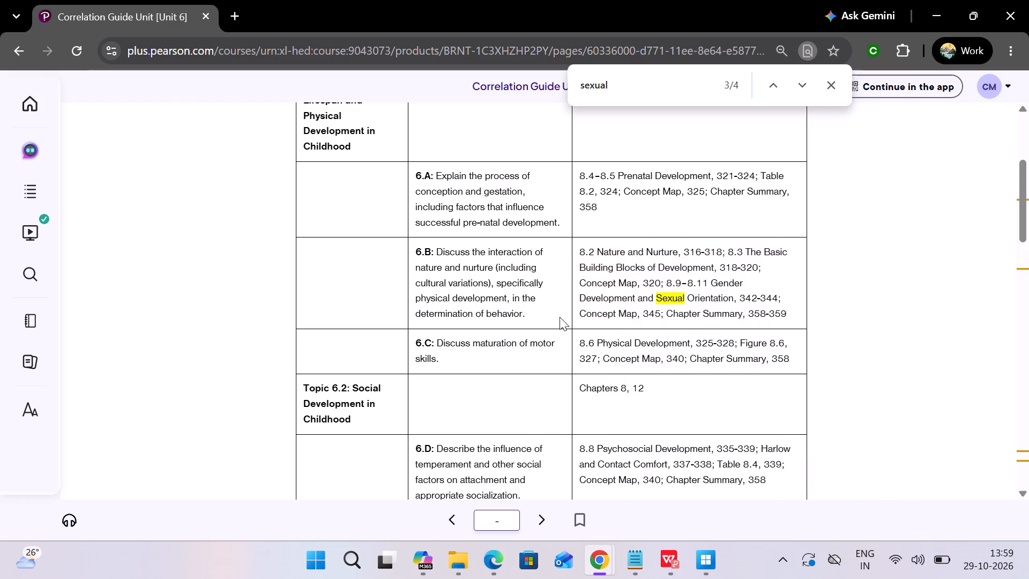
left_click_drag(581, 284, 731, 301)
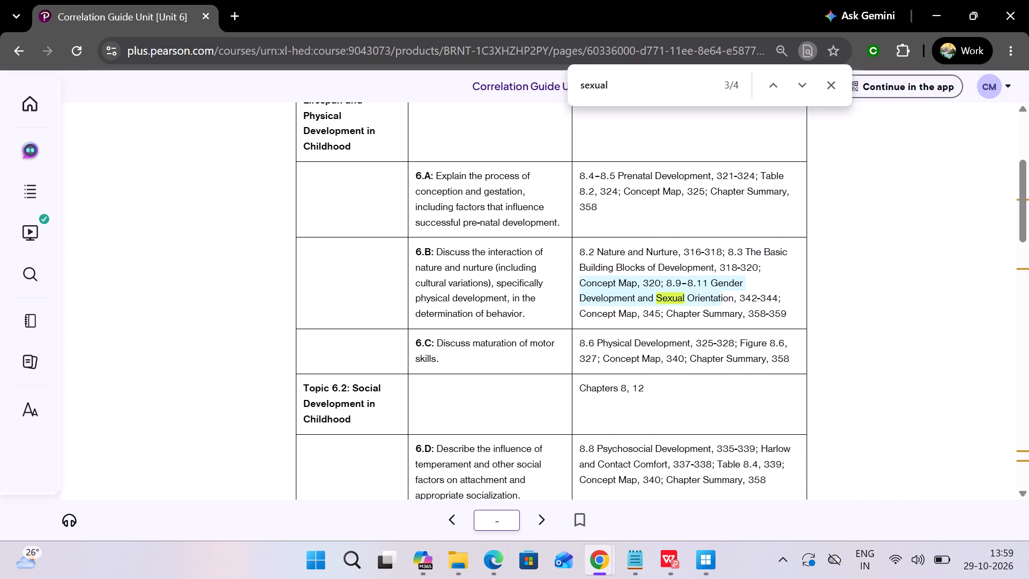
left_click_drag(731, 301, 787, 312)
left_click(805, 383)
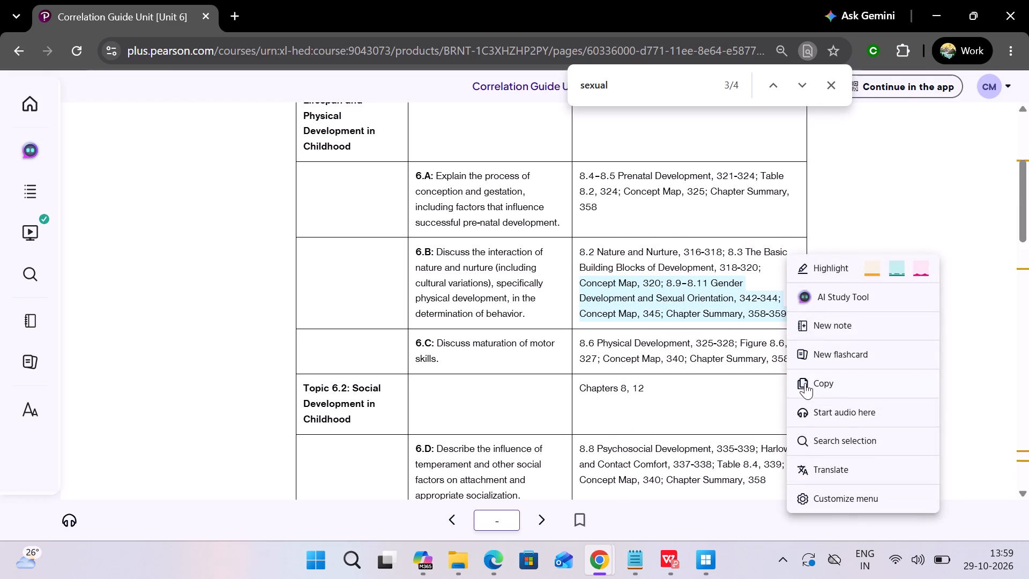
Paste the copied 6.B citation text into cell G21 of the Ciccarelli Psychology AP 6 sheet.
key("alt+Tab")
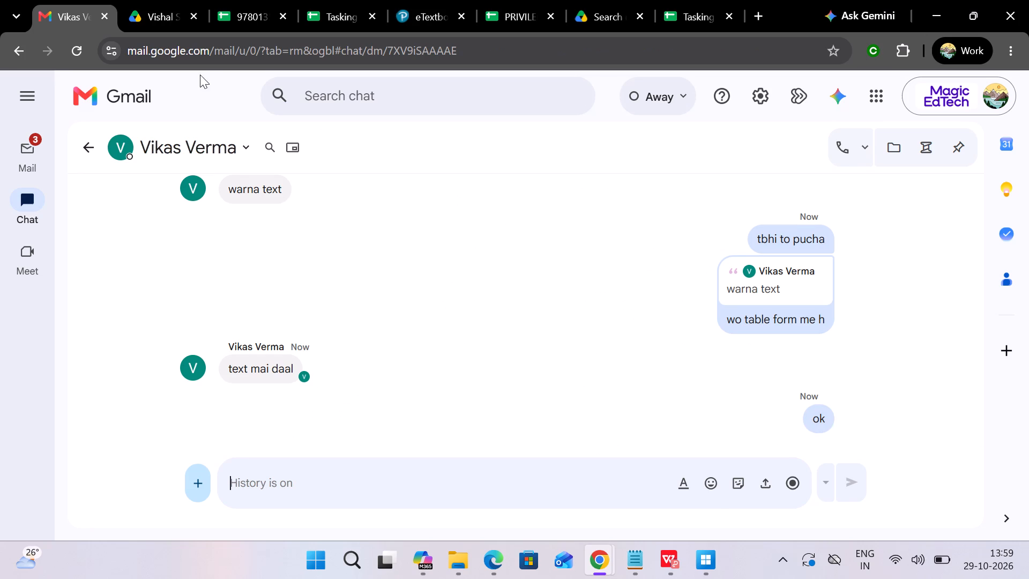
left_click(228, 23)
scroll(461, 346, "left", 4)
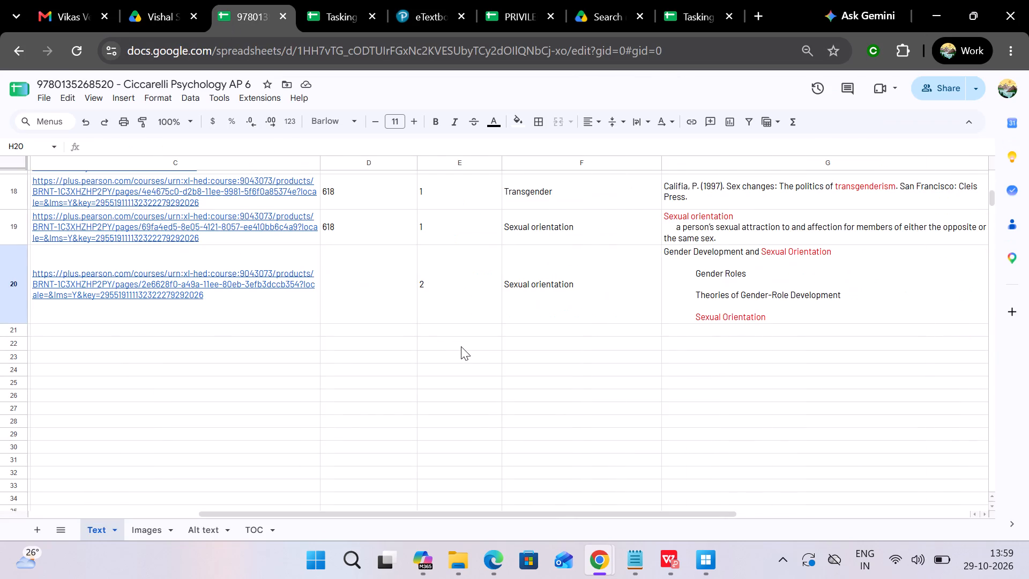
double_click(680, 327)
key("ctrl+v")
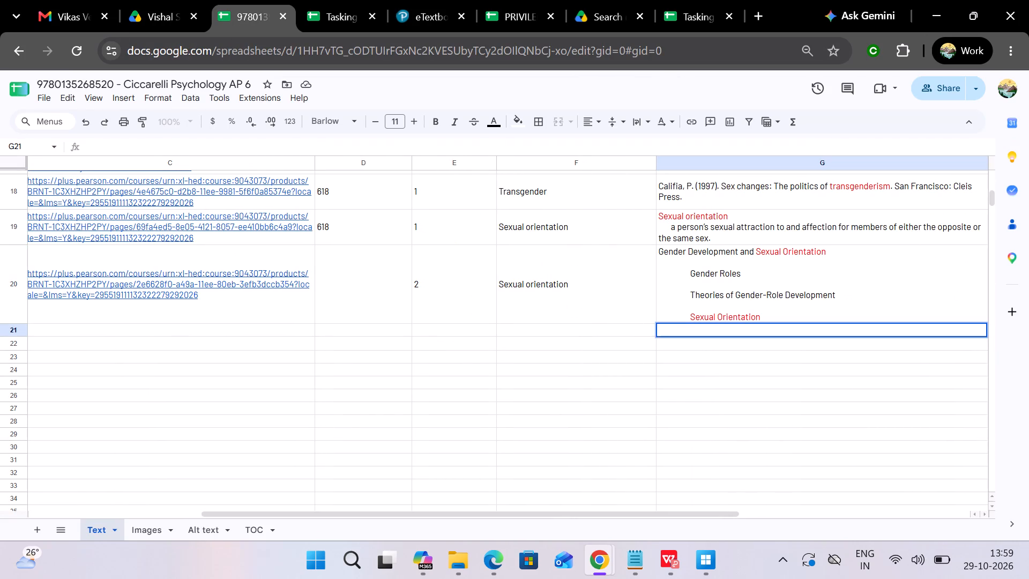
left_click(571, 372)
Colour only the words "Sexual Orientation" red within the citation text in cell G21.
double_click(715, 340)
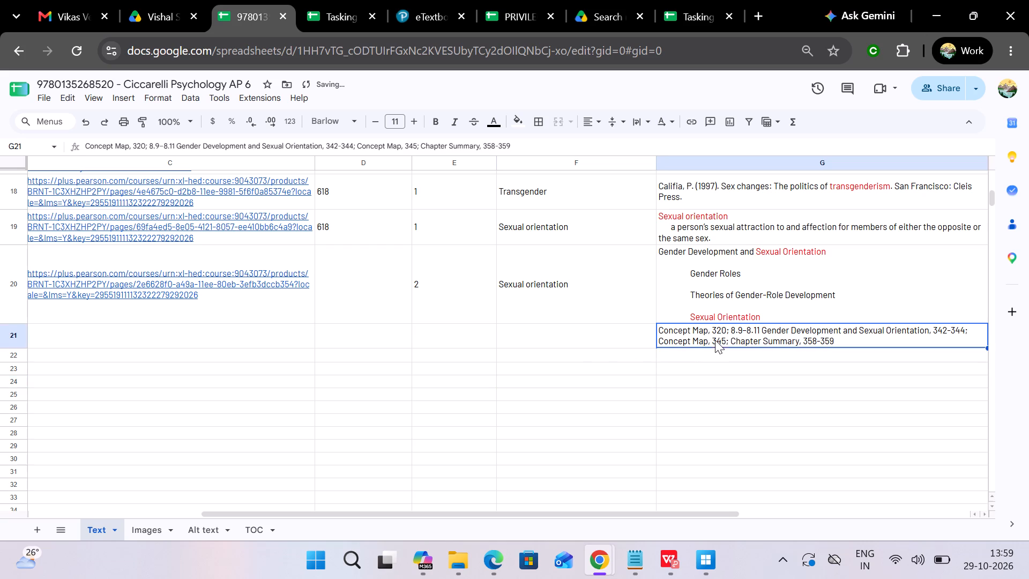
scroll(715, 340, "left", 3)
left_click(638, 400)
scroll(638, 400, "left", 3)
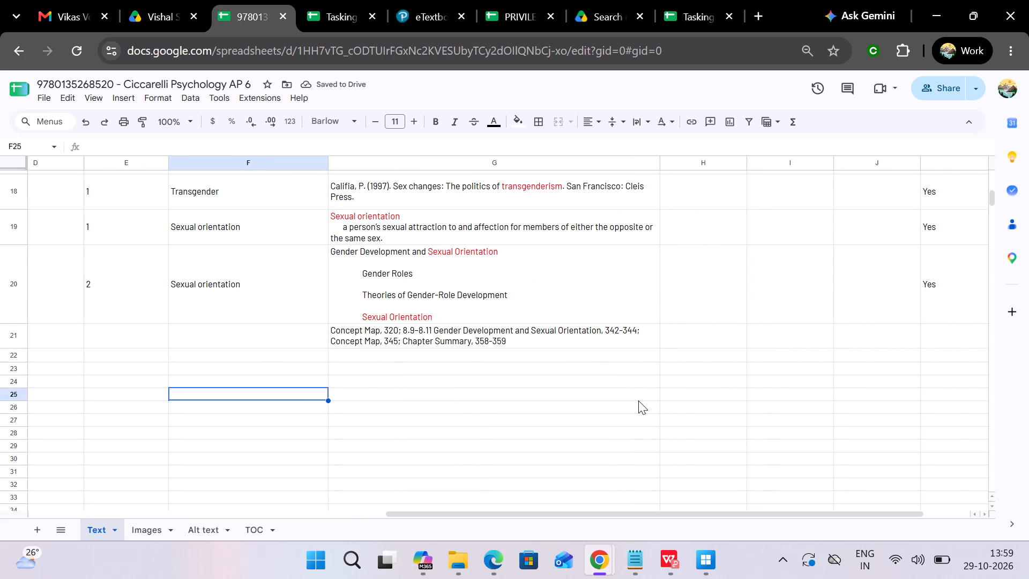
double_click(568, 343)
left_click(519, 403)
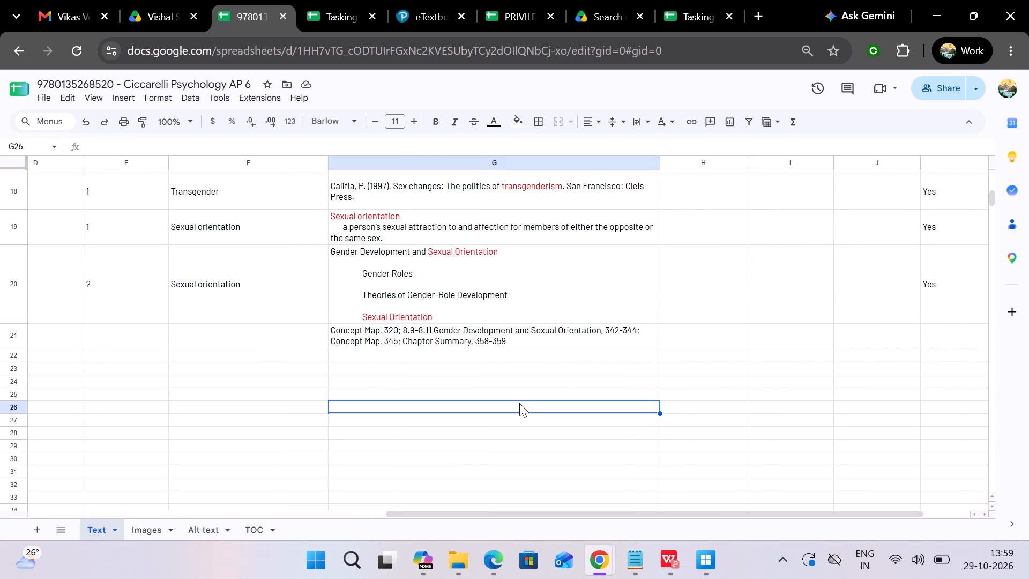
double_click(481, 326)
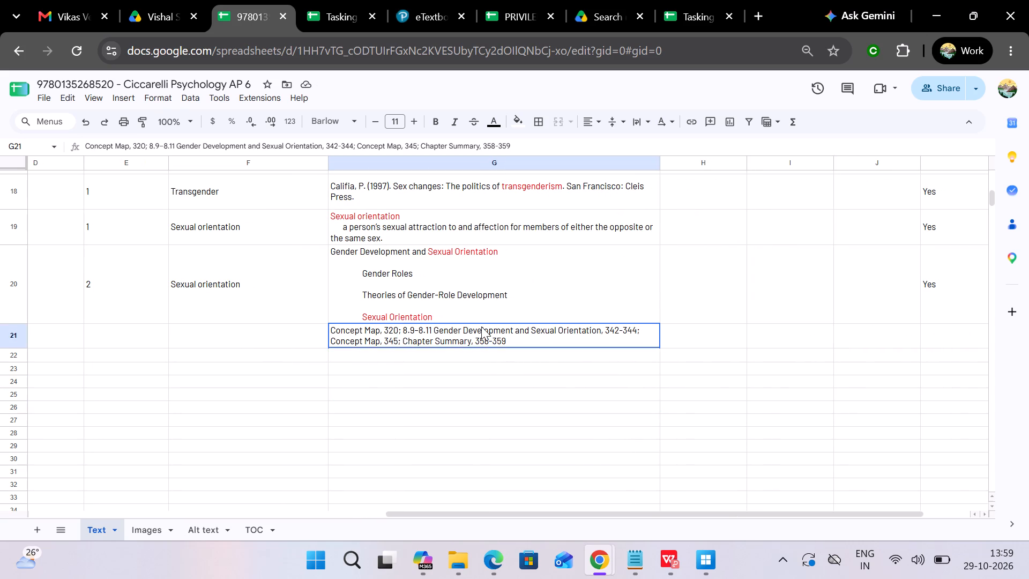
left_click(556, 335)
left_click_drag(556, 335, 588, 333)
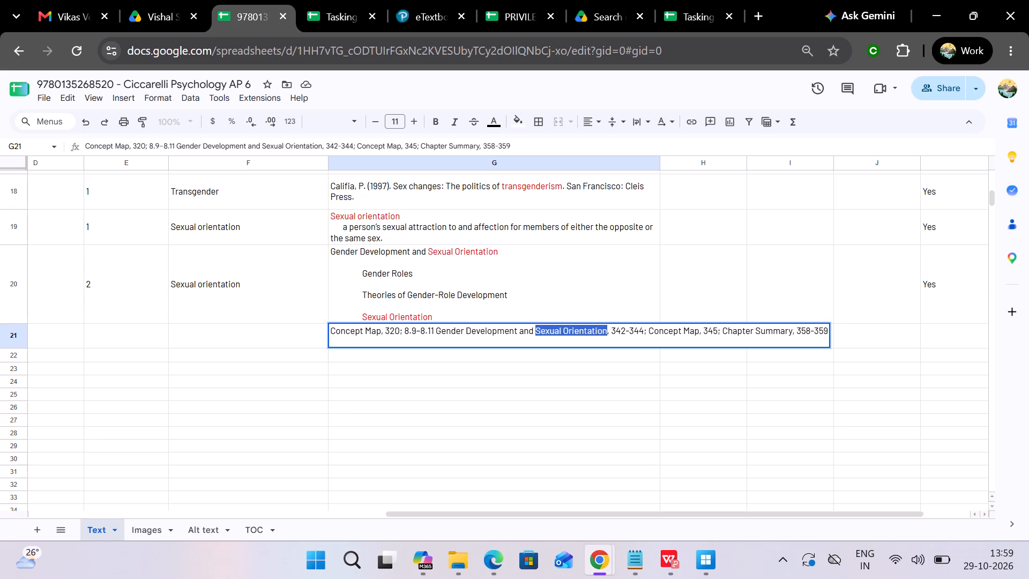
left_click(491, 117)
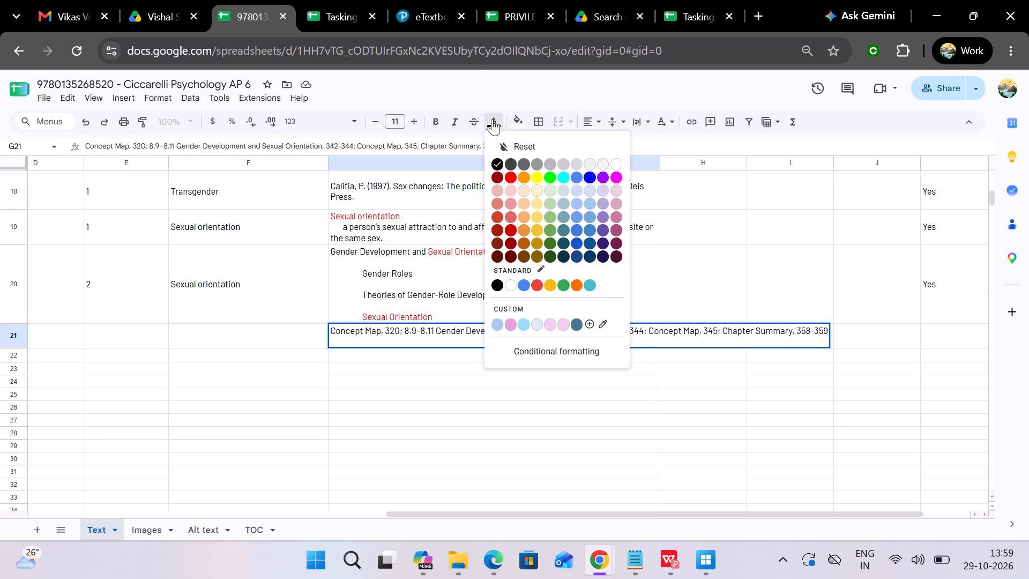
left_click(508, 176)
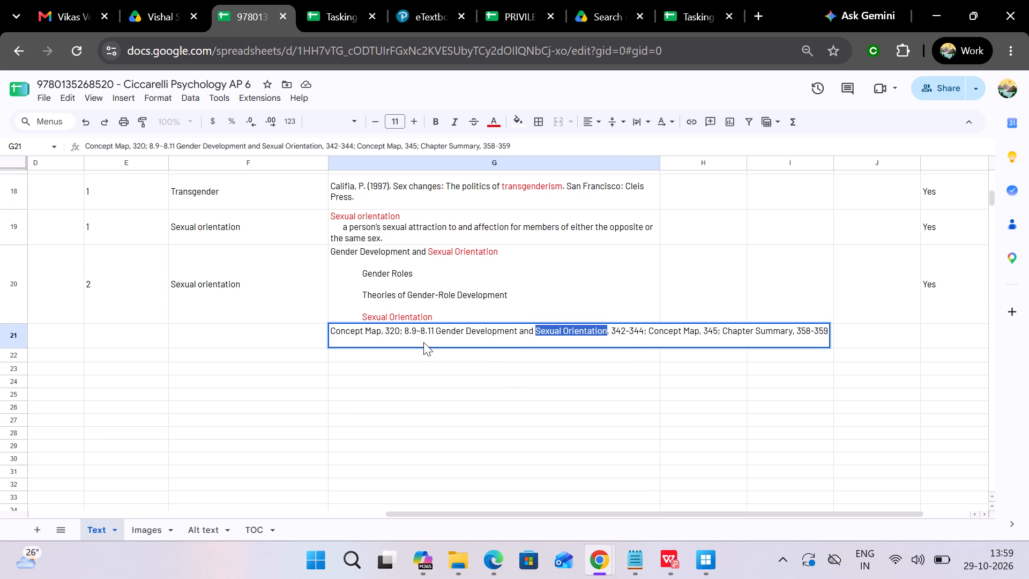
left_click(422, 343)
left_click(404, 363)
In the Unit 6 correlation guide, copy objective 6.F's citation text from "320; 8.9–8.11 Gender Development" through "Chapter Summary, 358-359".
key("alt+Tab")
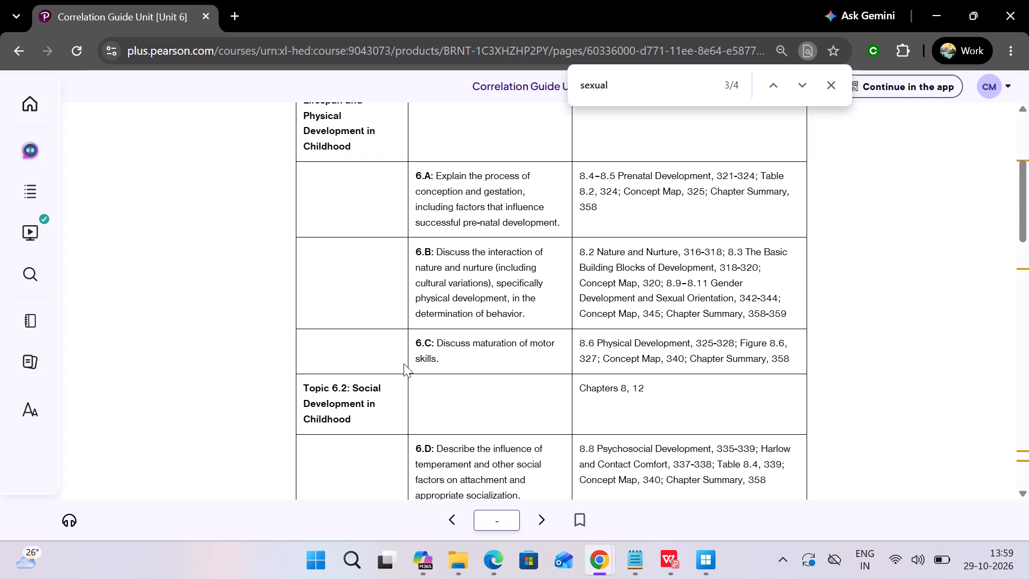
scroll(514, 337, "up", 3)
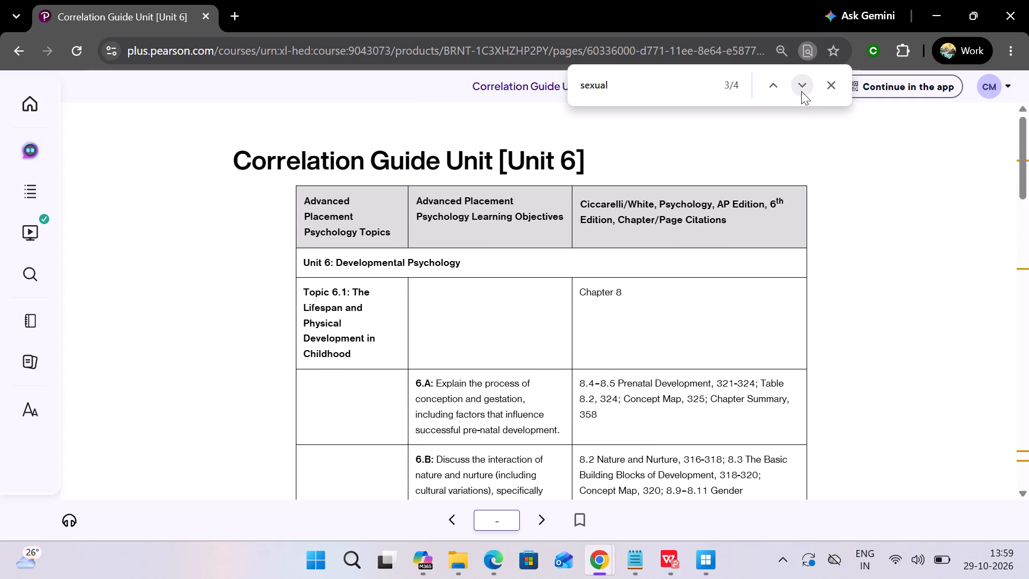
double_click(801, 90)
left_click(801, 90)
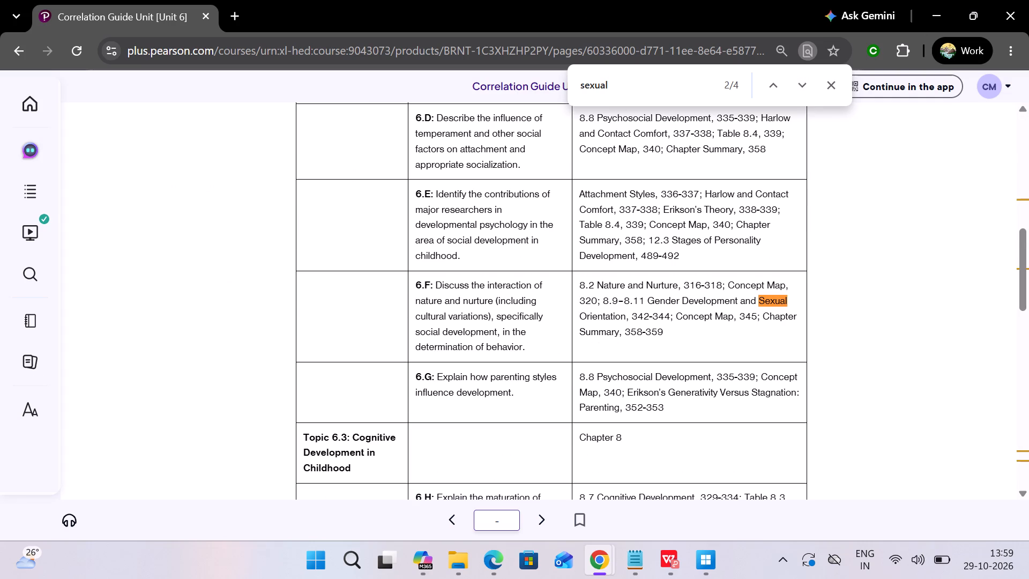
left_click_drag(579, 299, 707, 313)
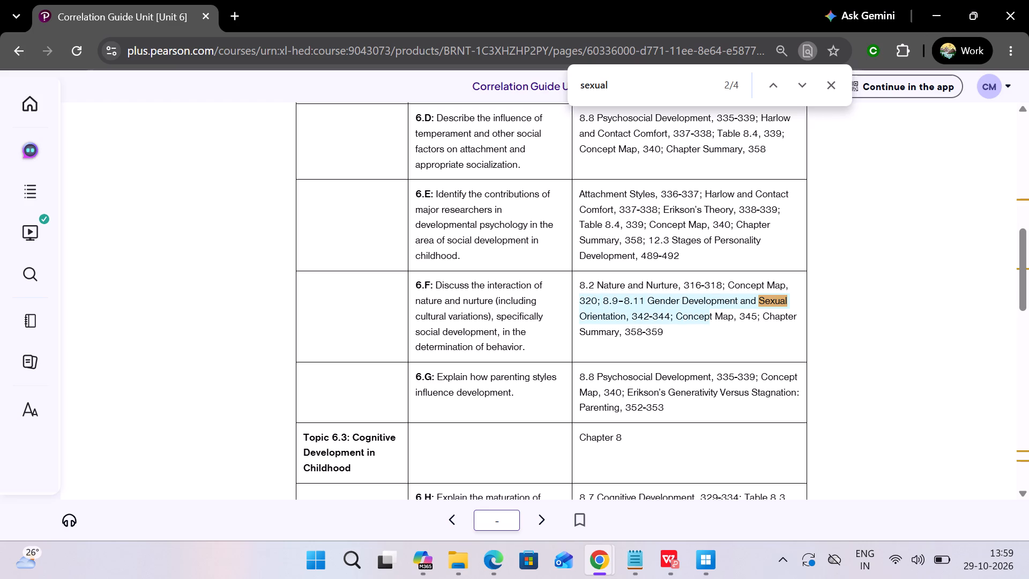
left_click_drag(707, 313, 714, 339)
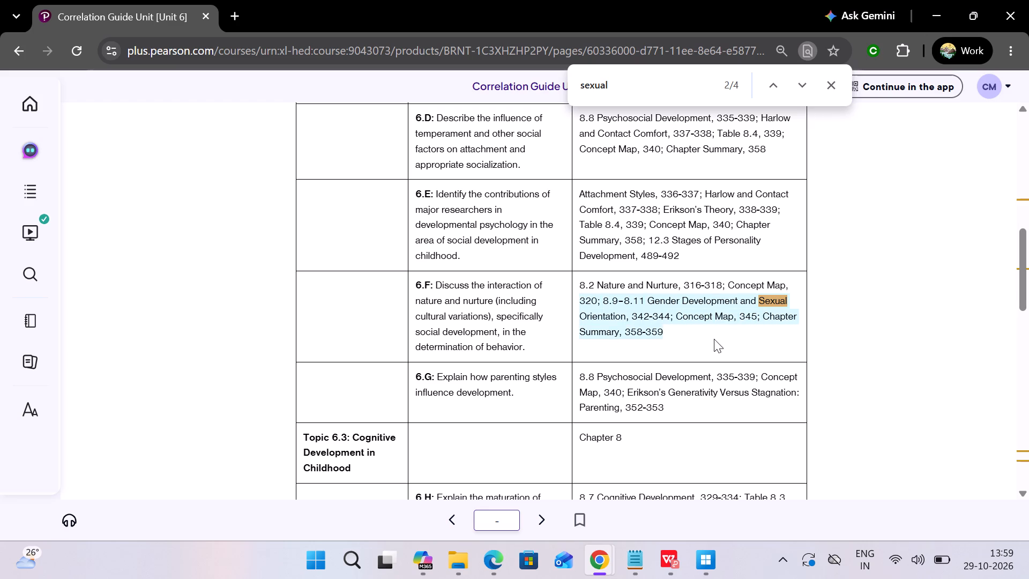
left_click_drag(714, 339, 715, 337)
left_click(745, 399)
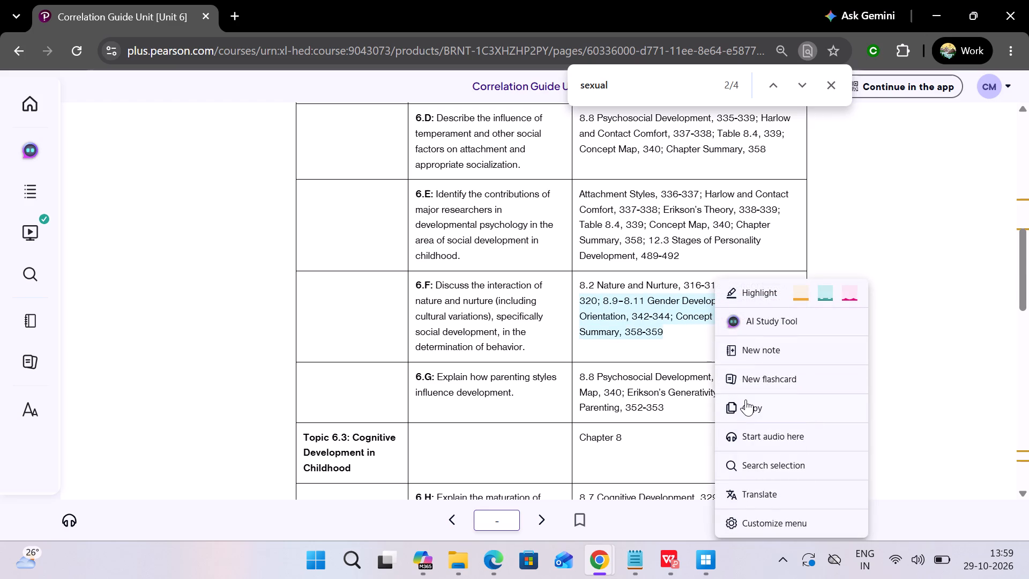
key("alt+Tab")
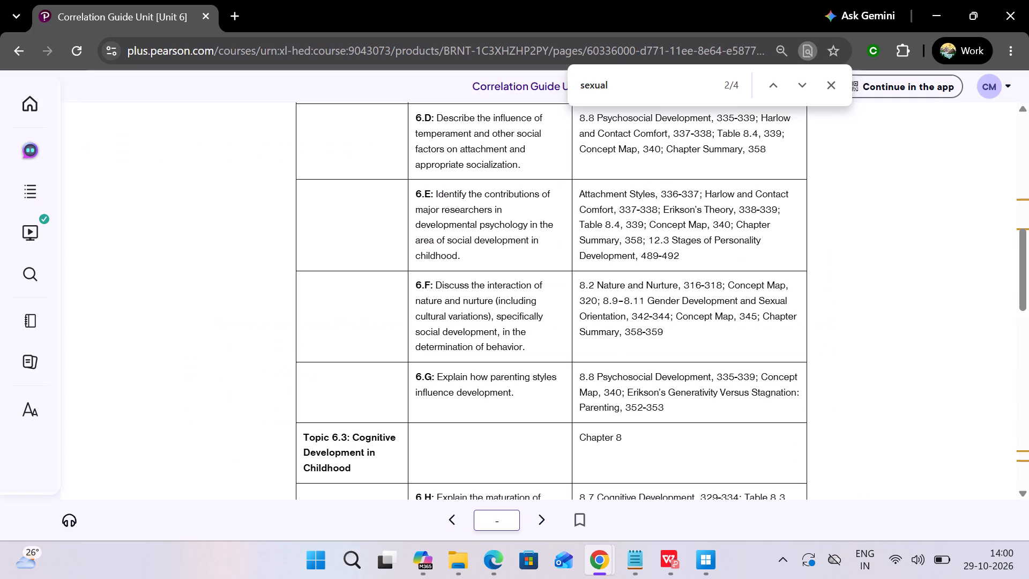
scroll(406, 401, "up", 4)
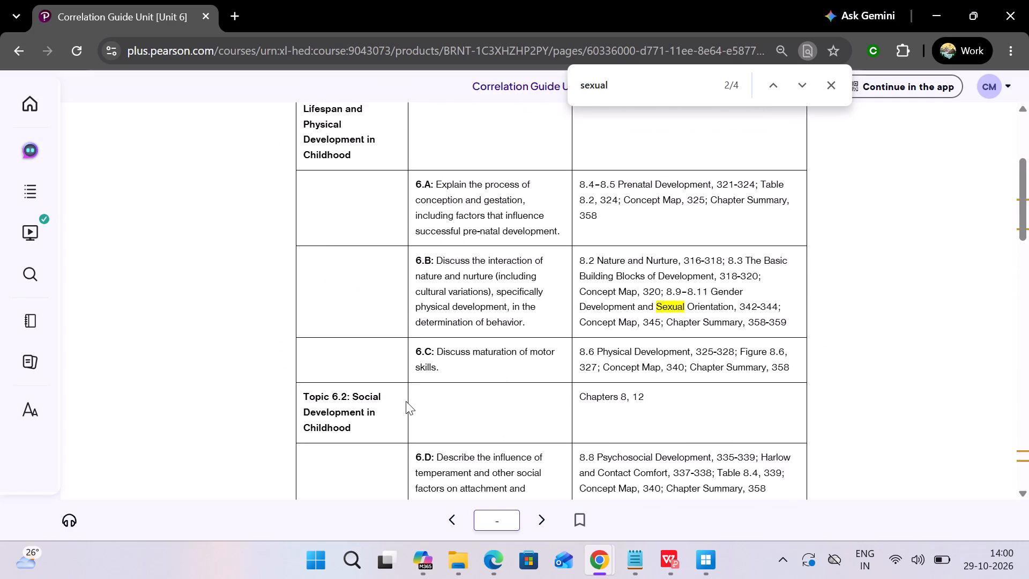
scroll(406, 401, "up", 2)
scroll(406, 401, "down", 4)
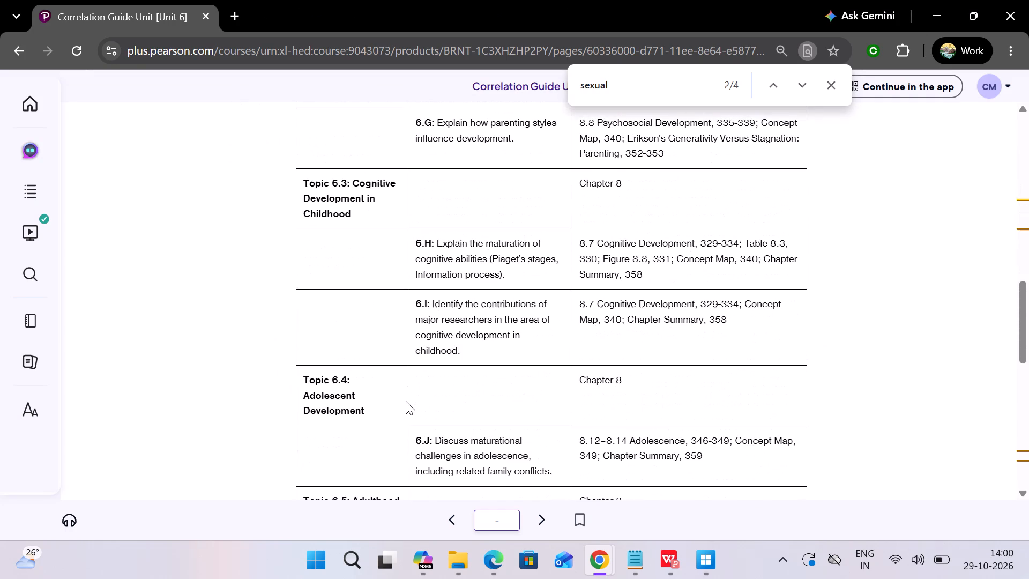
triple_click(796, 84)
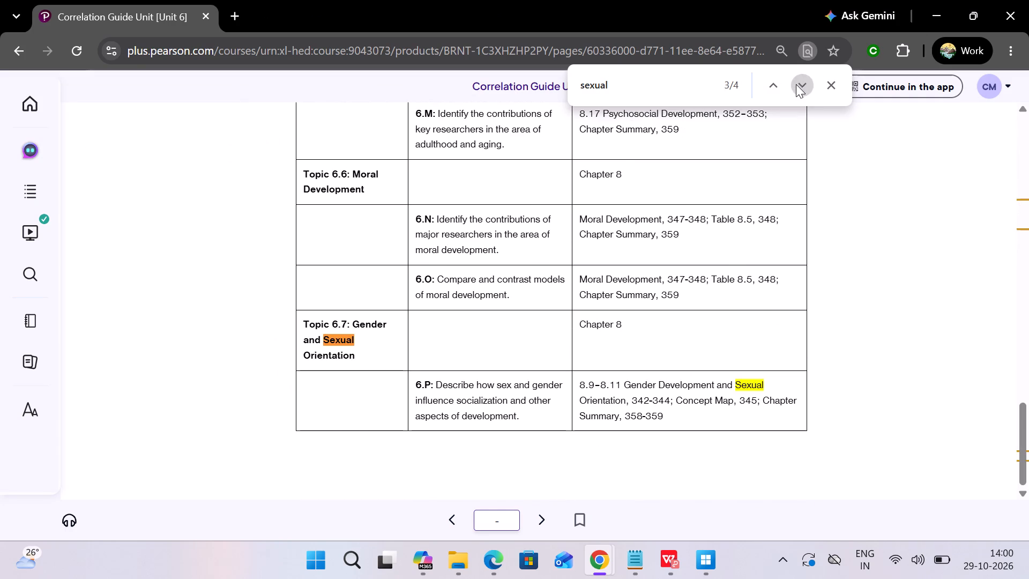
left_click(796, 84)
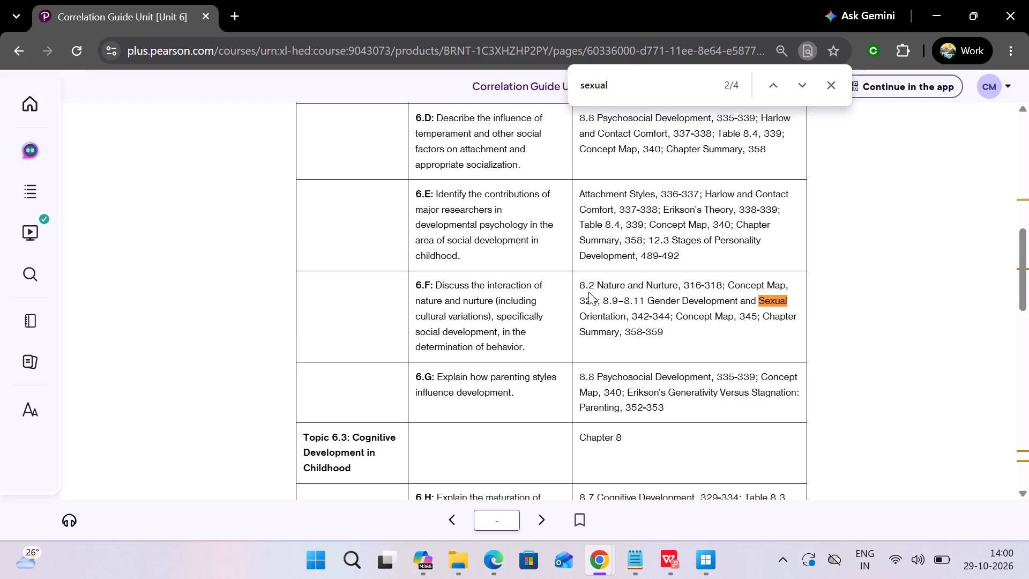
left_click_drag(581, 286, 672, 330)
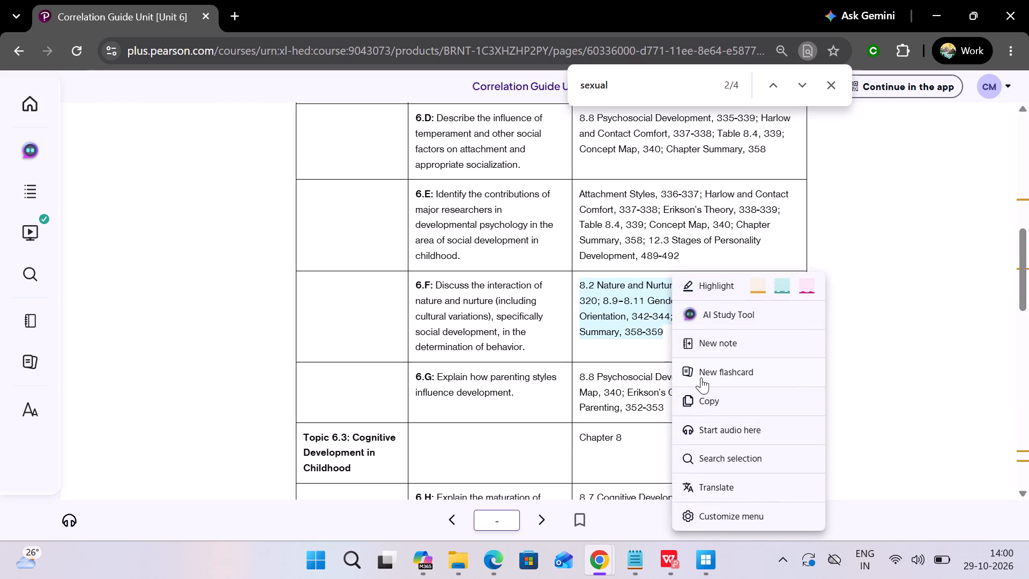
left_click(691, 392)
Paste the copied 6.F citation text into cell G22 of the Ciccarelli Psychology AP 6 sheet.
key("alt+Tab")
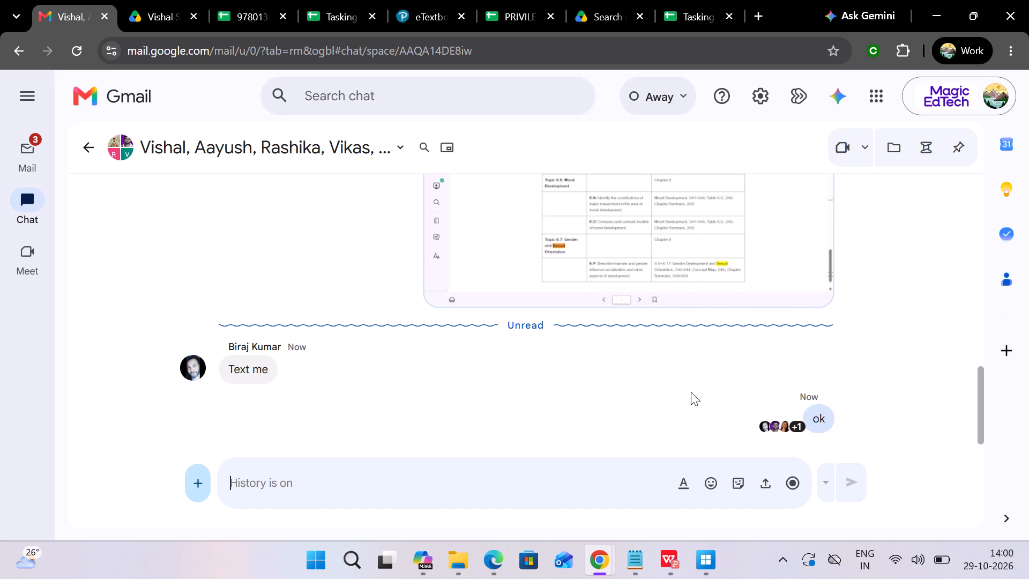
left_click(216, 19)
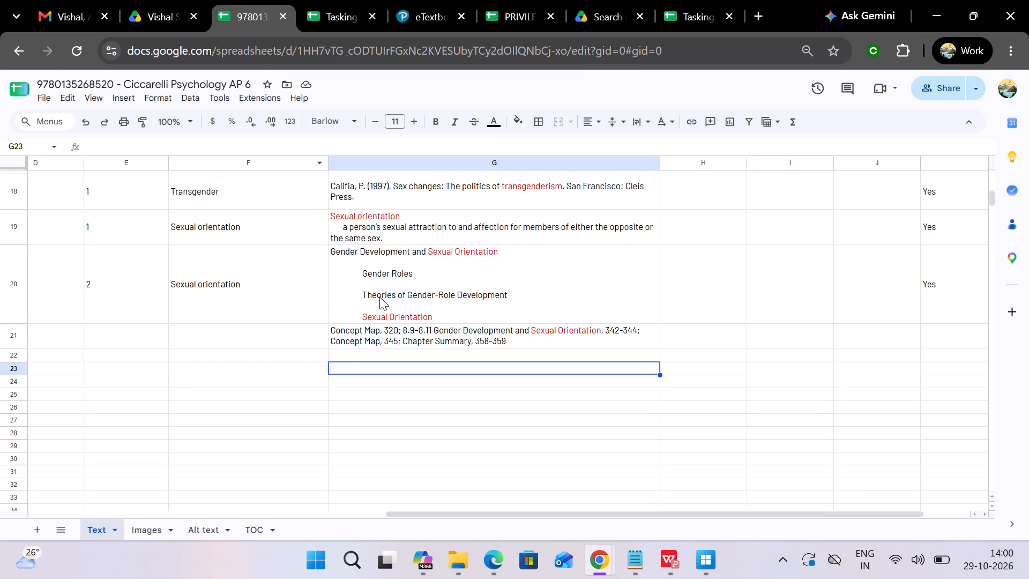
left_click(348, 359)
double_click(348, 359)
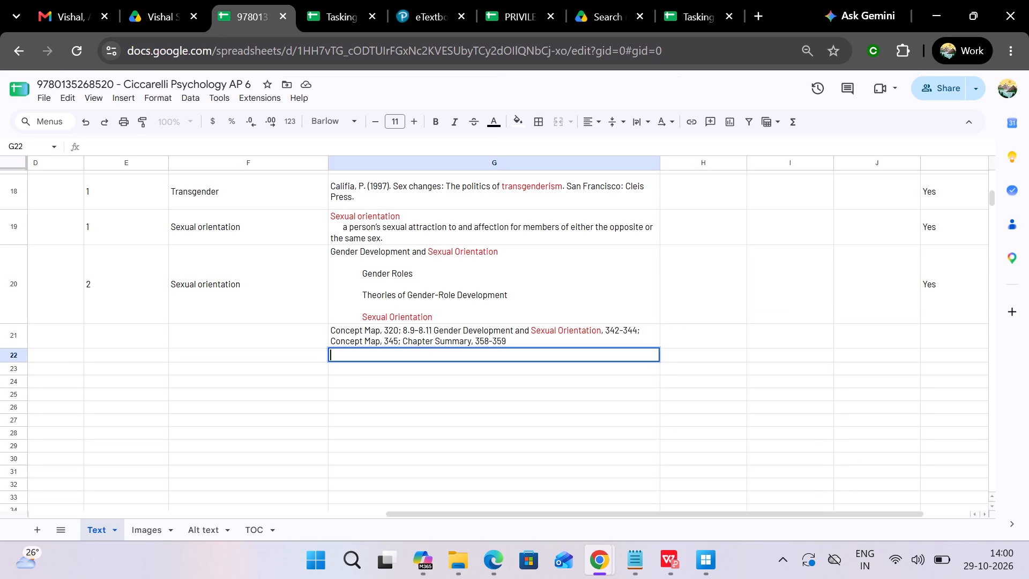
key("ctrl+v")
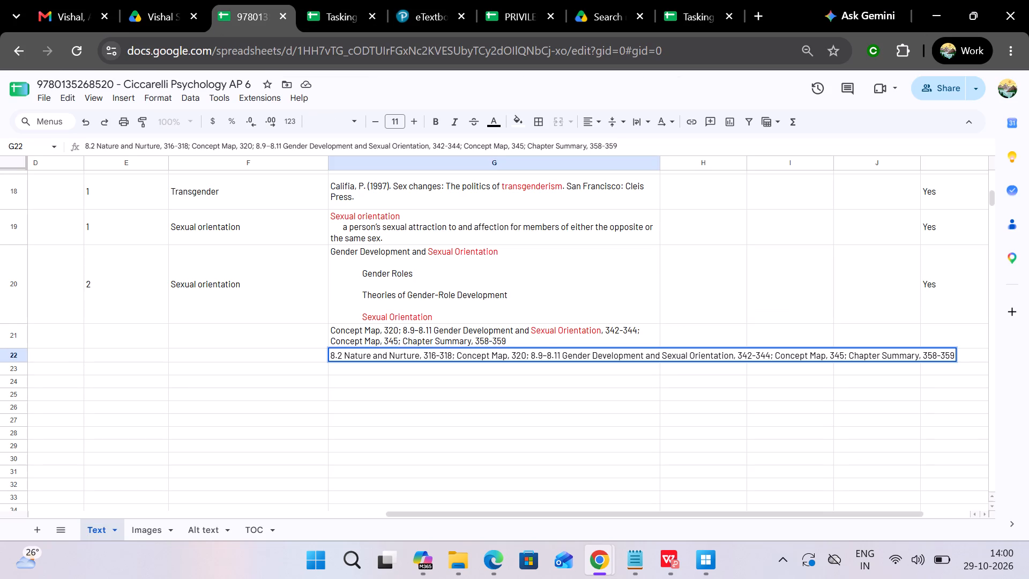
Colour only the words "Sexual Orientation" red within the citation text in cell G22.
double_click(684, 360)
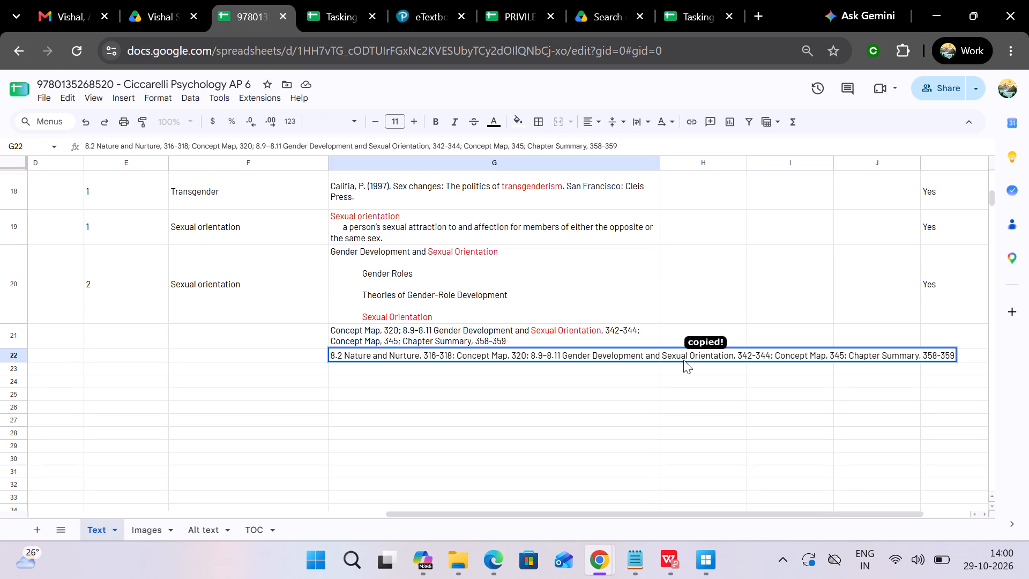
left_click(673, 355)
left_click_drag(673, 355, 693, 355)
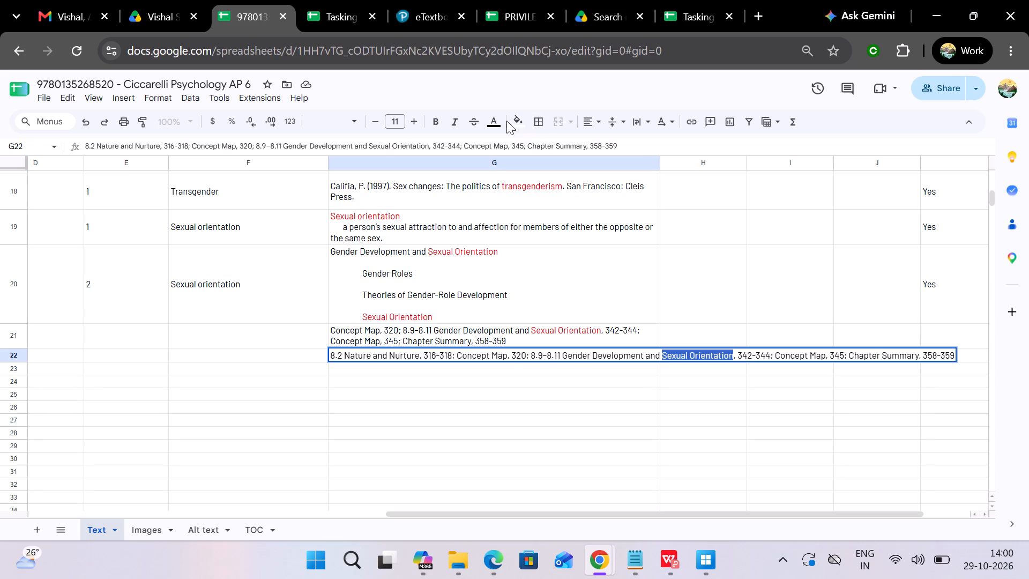
left_click(502, 121)
left_click(511, 179)
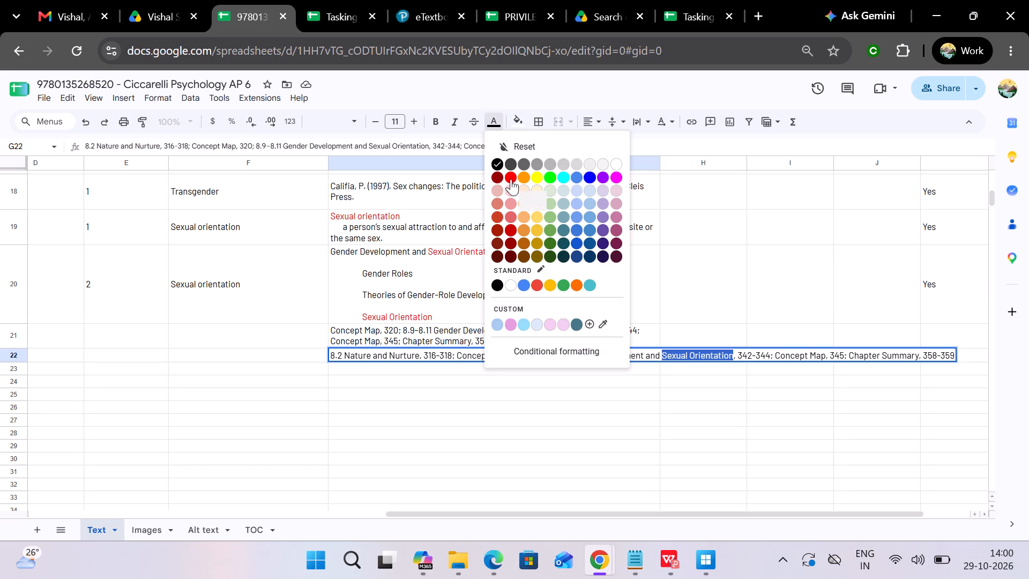
left_click(495, 402)
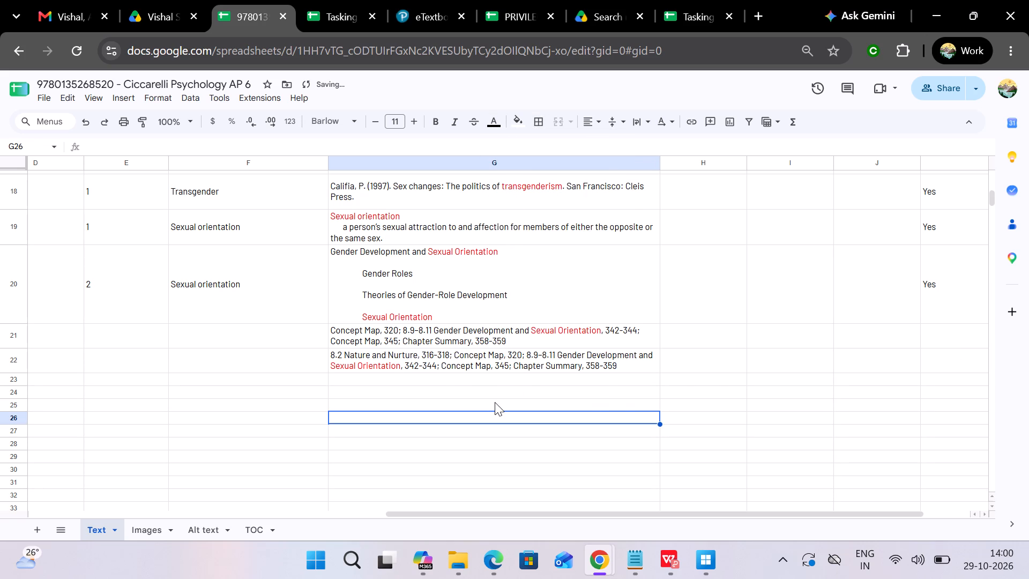
In the eTextbook's correlation guide, find the next "sexual" match and copy the heading "Topic 6.7: Gender and Sexual Orientation".
key("alt+Tab")
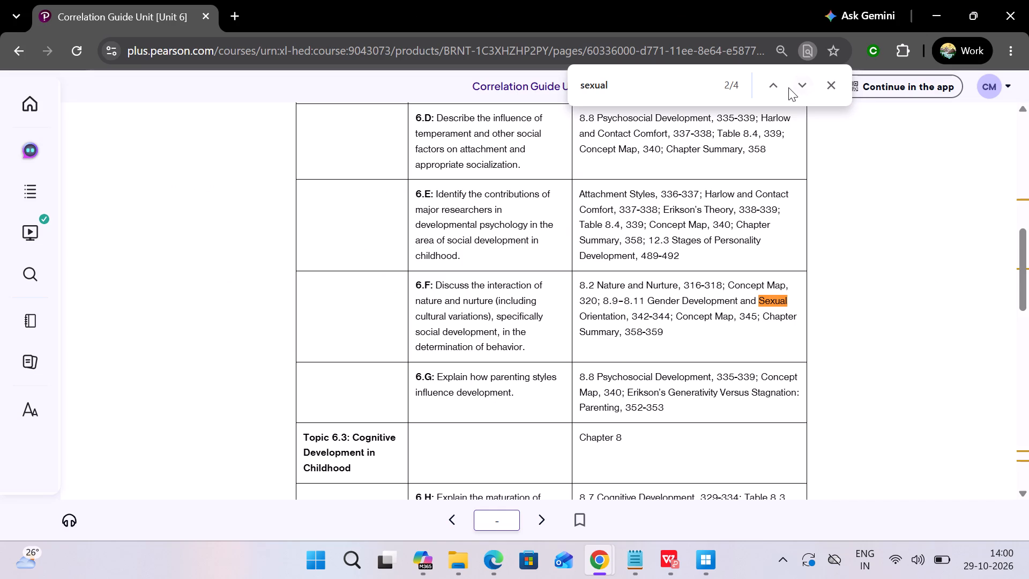
left_click(795, 88)
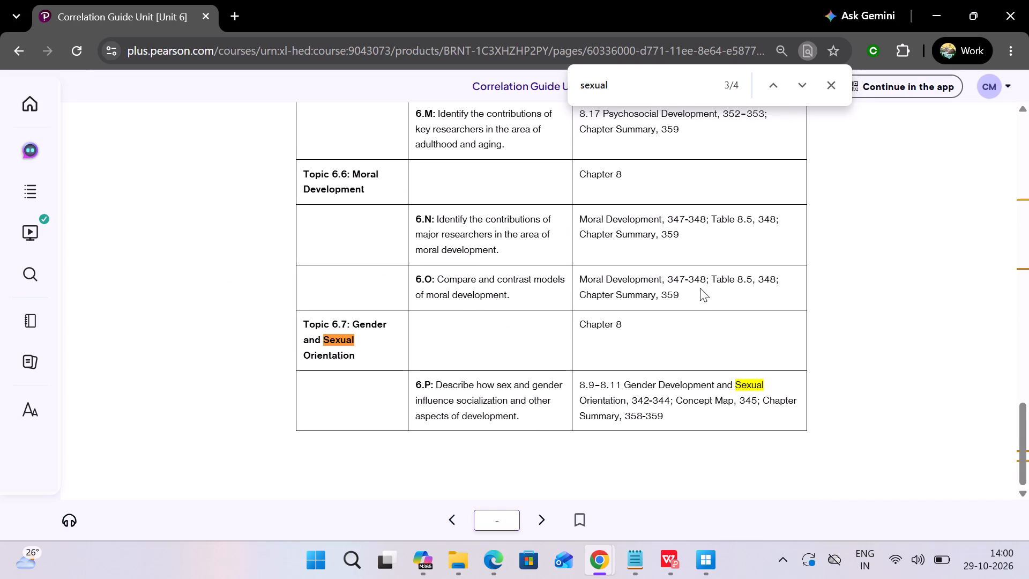
left_click_drag(306, 325, 352, 363)
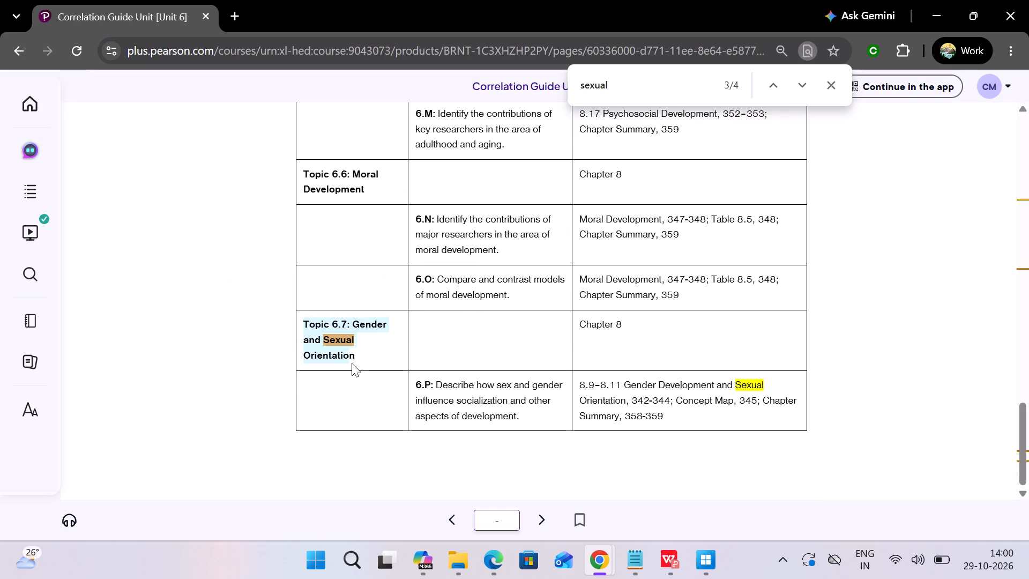
left_click_drag(352, 363, 355, 361)
left_click(391, 398)
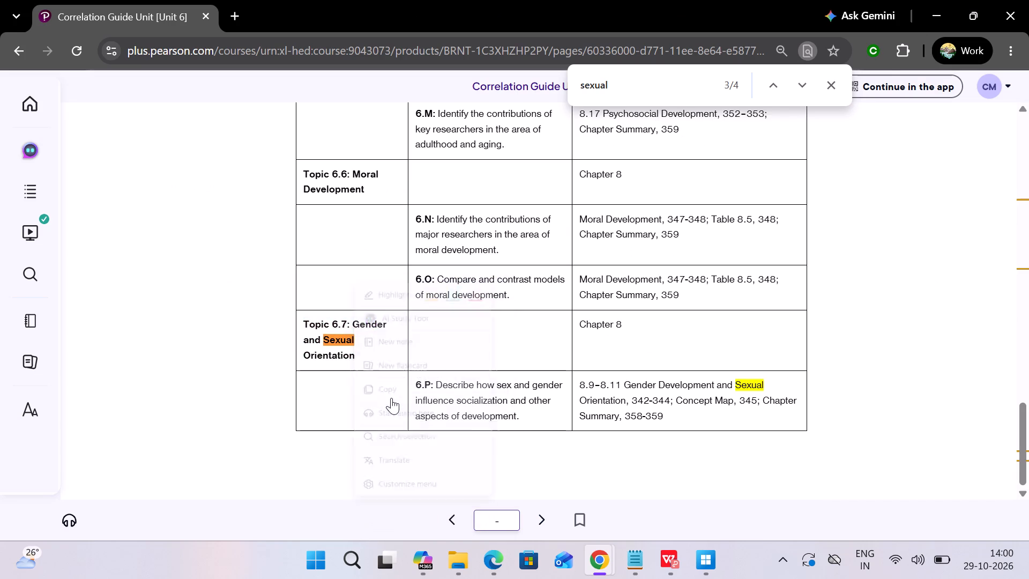
Paste the copied Topic 6.7 heading into cell G23 of the Ciccarelli Psychology AP 6 sheet.
key("alt+Tab")
double_click(459, 379)
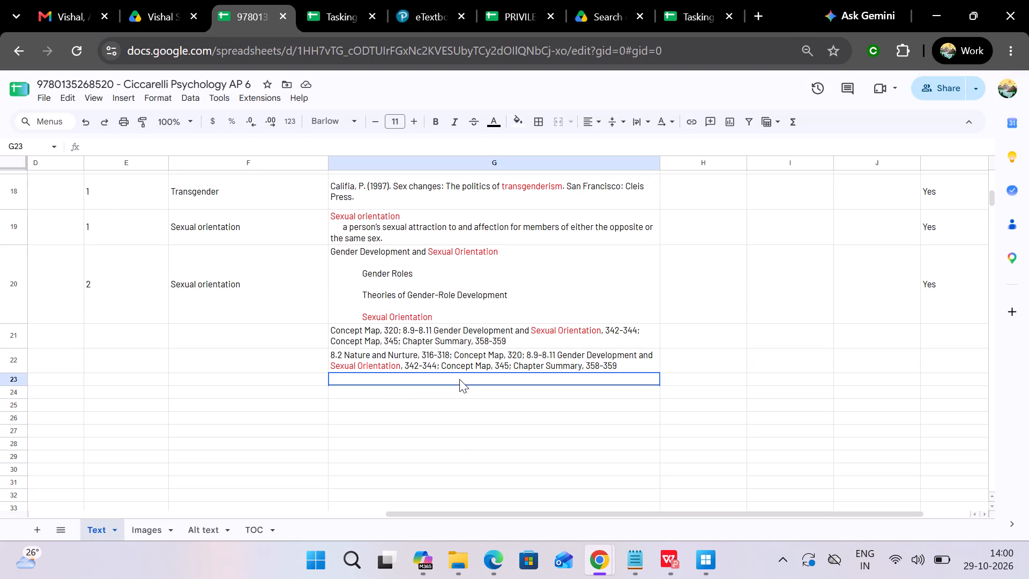
In the spreadsheet, paste "Topic 6.7: Gender and Sexual Orientation" into column G of row 23 and colour Sexual Orientation red.
key("ctrl+v")
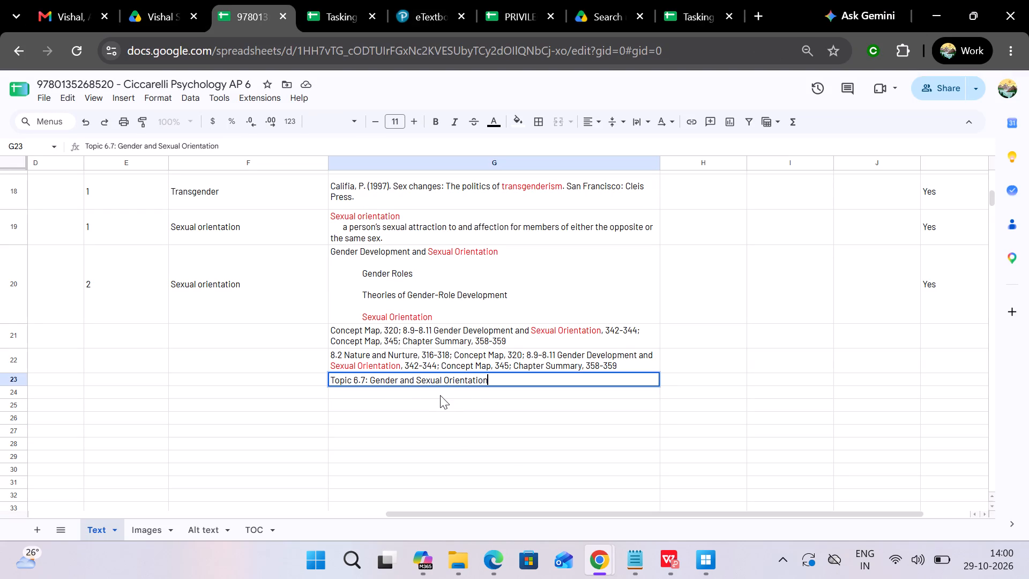
left_click(433, 381)
left_click_drag(433, 381, 451, 382)
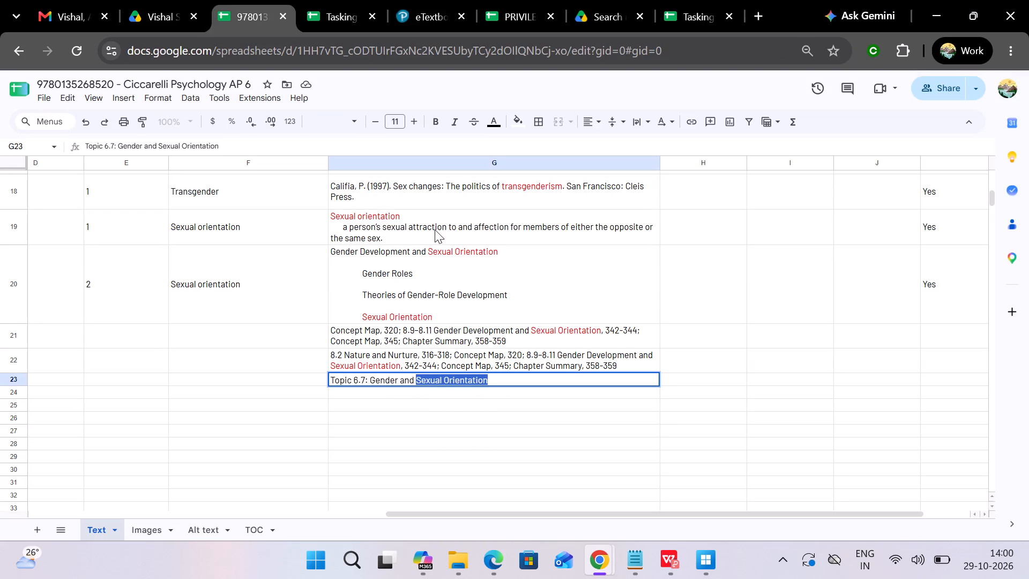
left_click_drag(501, 123, 512, 176)
left_click(417, 391)
Copy the full chapter/page citation for objective 6.P from the eTextbook table into column G of row 24.
key("alt+Tab")
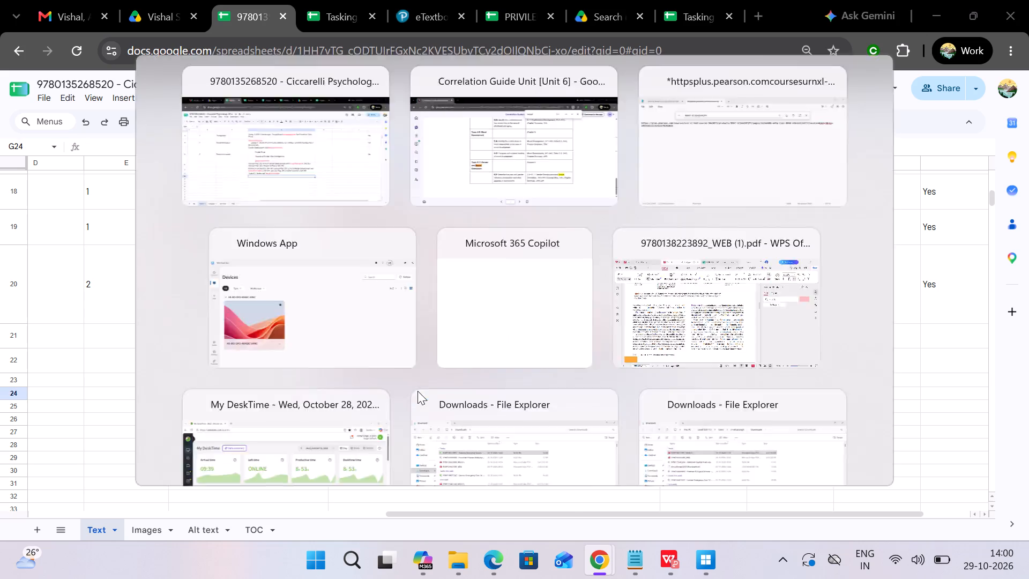
left_click_drag(577, 382, 640, 396)
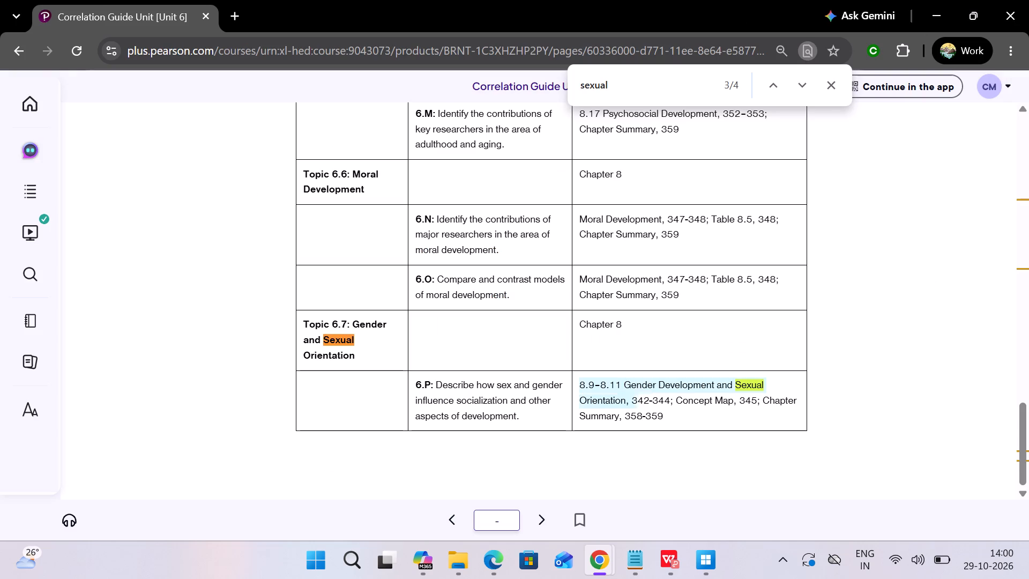
left_click_drag(640, 396, 679, 413)
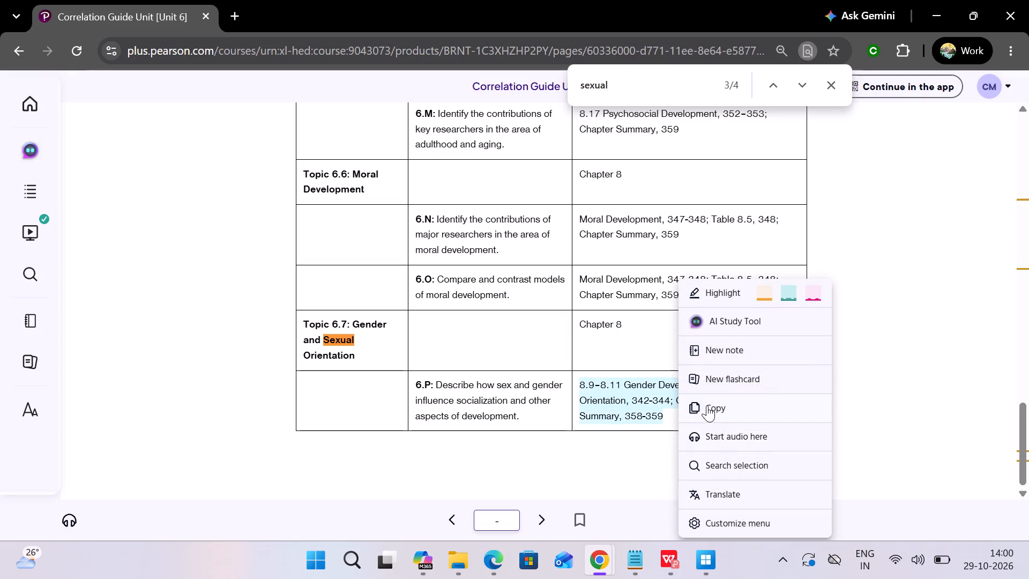
left_click(707, 405)
key("alt+Tab")
double_click(494, 395)
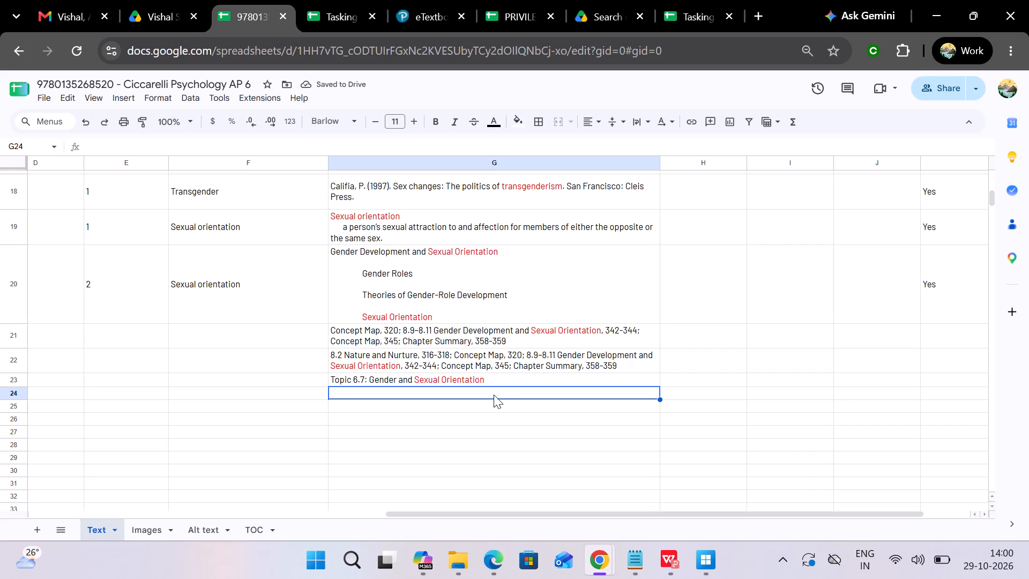
key("ctrl+v")
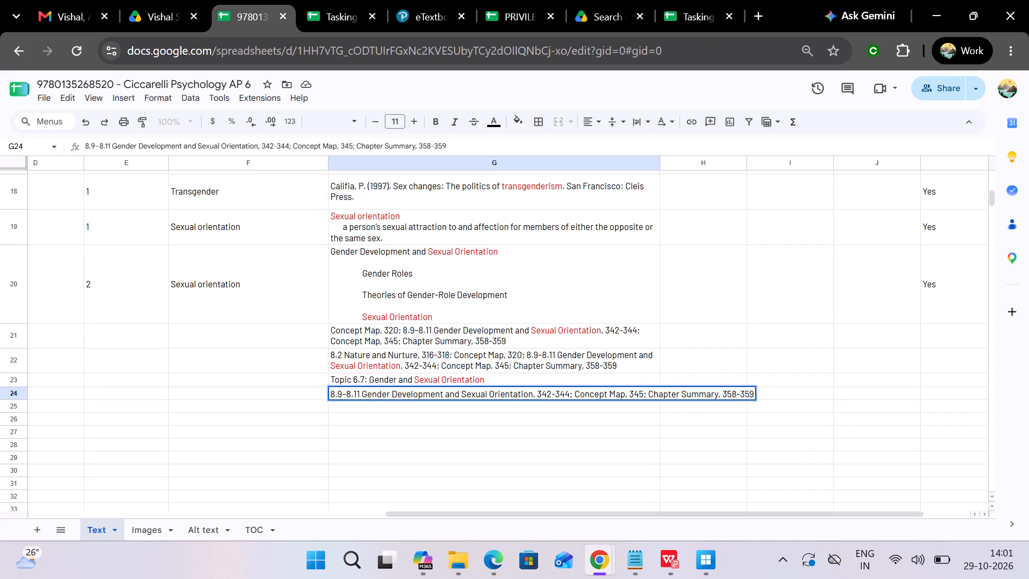
Colour the words Sexual Orientation red in the excerpt in column G, row 24.
left_click(475, 394)
left_click_drag(475, 394, 505, 396)
left_click_drag(489, 120, 509, 174)
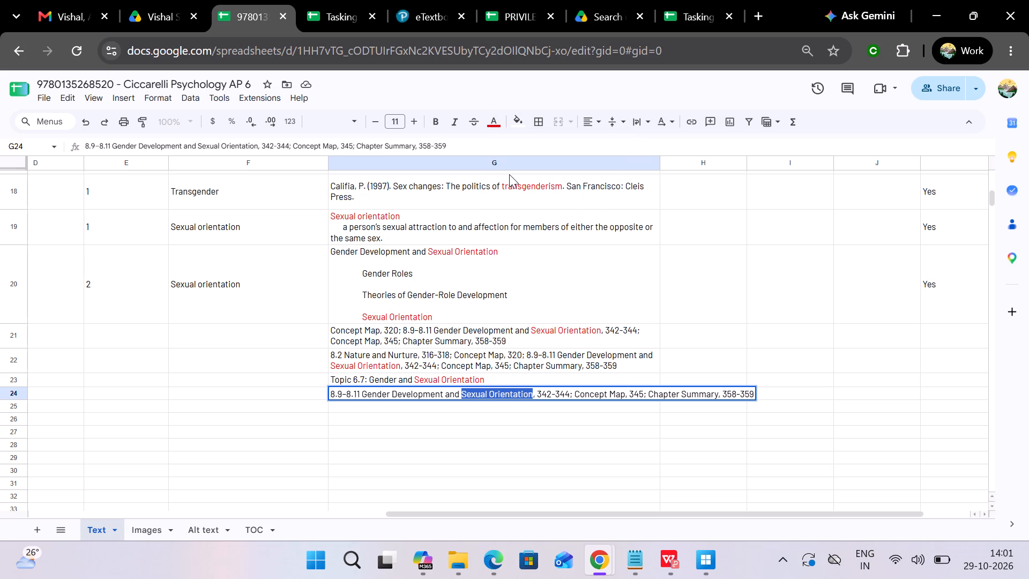
Copy the term Sexual orientation from column F of row 20 into column F of rows 21 to 24.
left_click(284, 303)
key("ctrl+c")
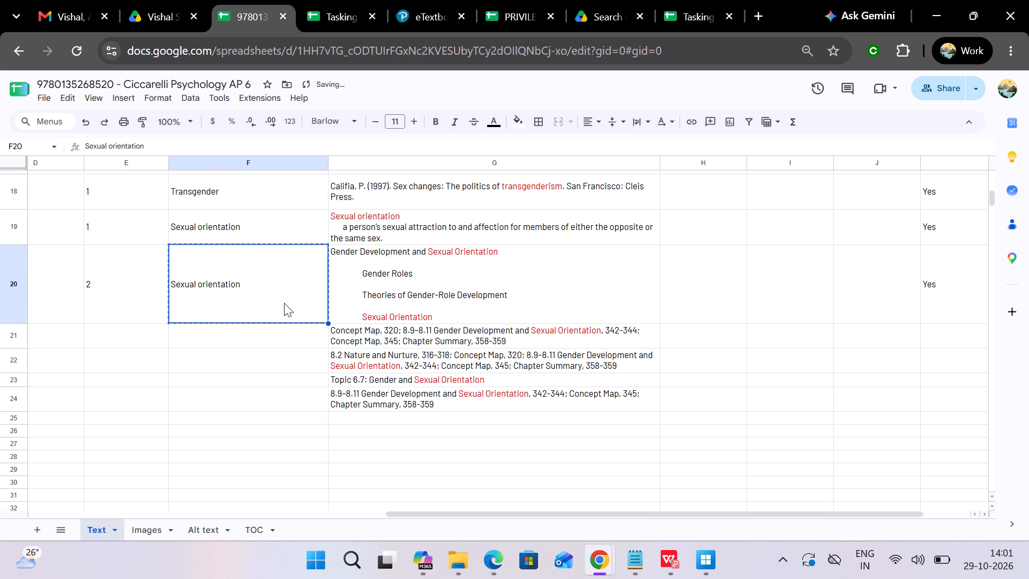
left_click_drag(270, 331, 271, 398)
key("ctrl+v")
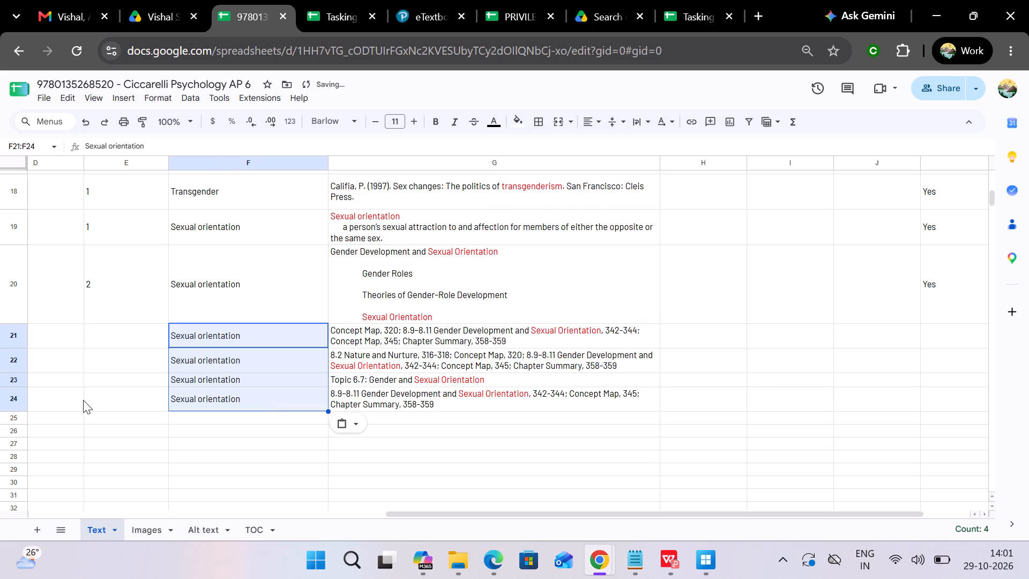
Enter 1 as the occurrence count in column E for each of rows 21 to 24.
scroll(83, 400, "right", 3)
left_click(368, 335)
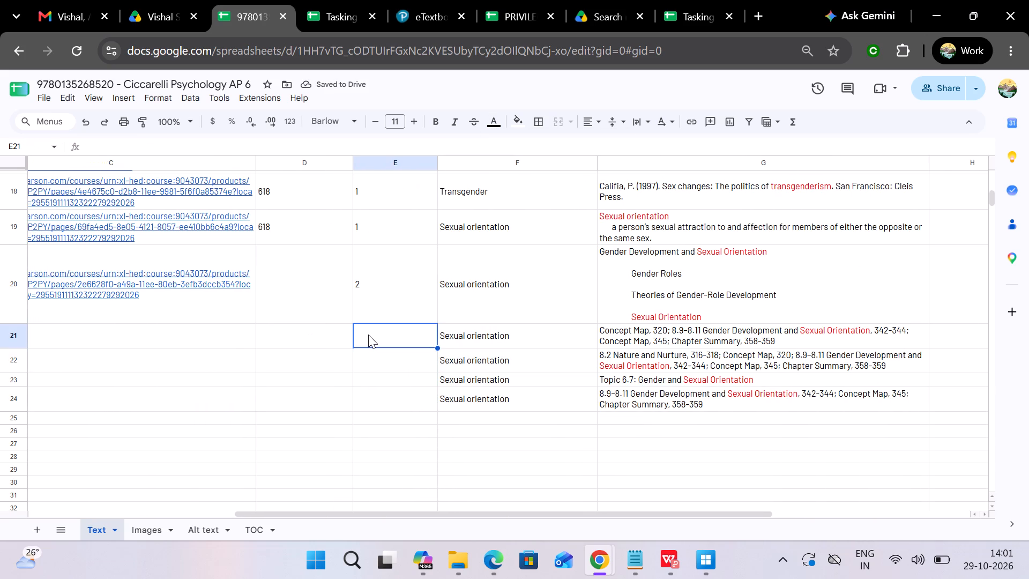
key("1")
key("Return")
key("1")
key("Return")
key("1")
key("Return")
key("1")
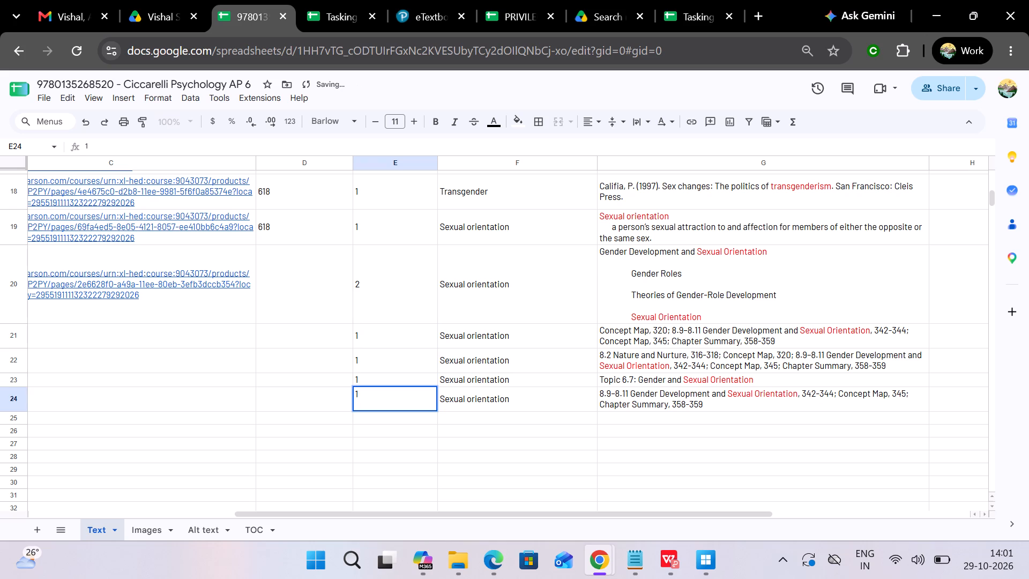
key("Return")
left_click(299, 339)
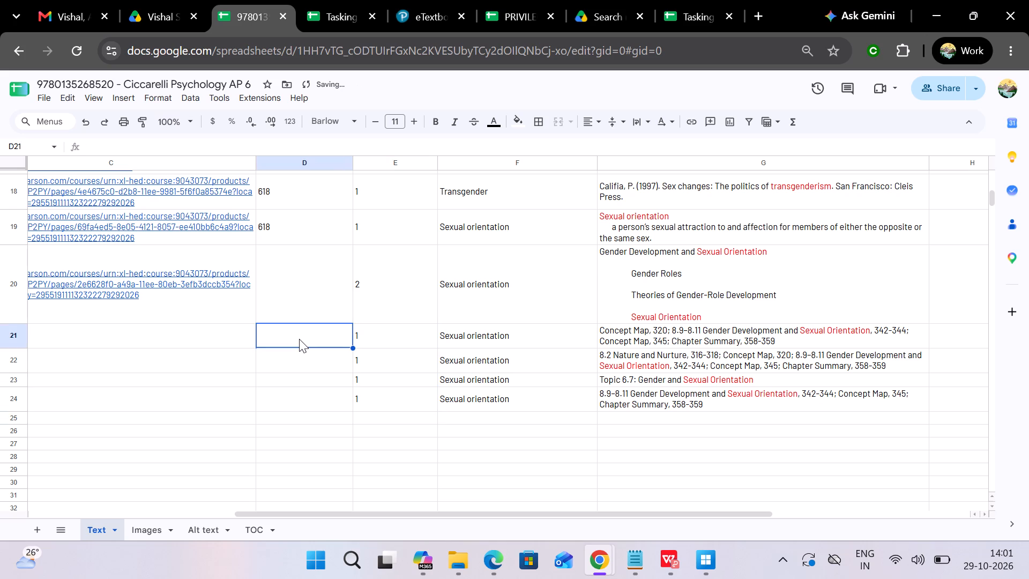
key("alt+Tab")
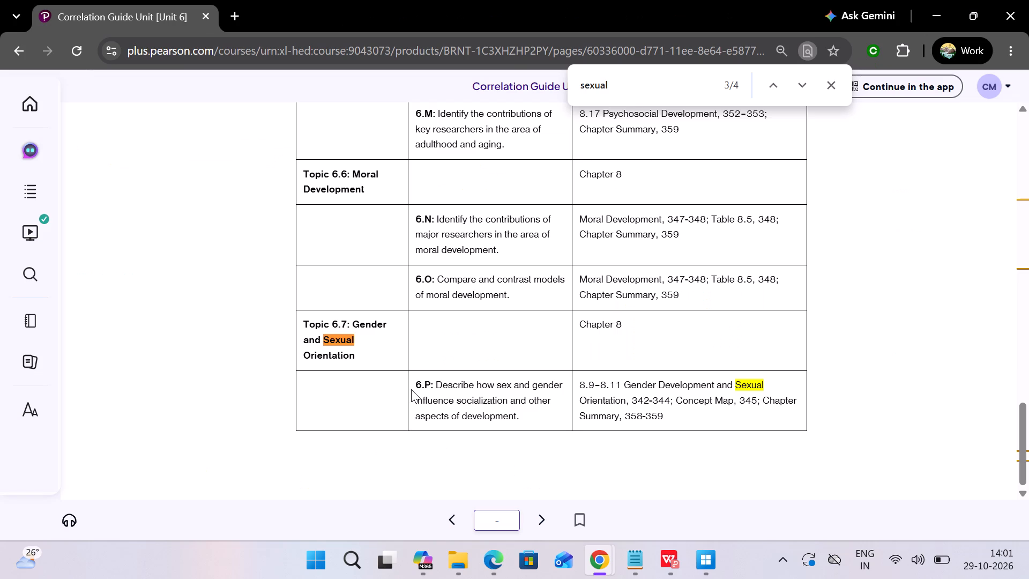
scroll(411, 389, "up", 13)
left_click(832, 89)
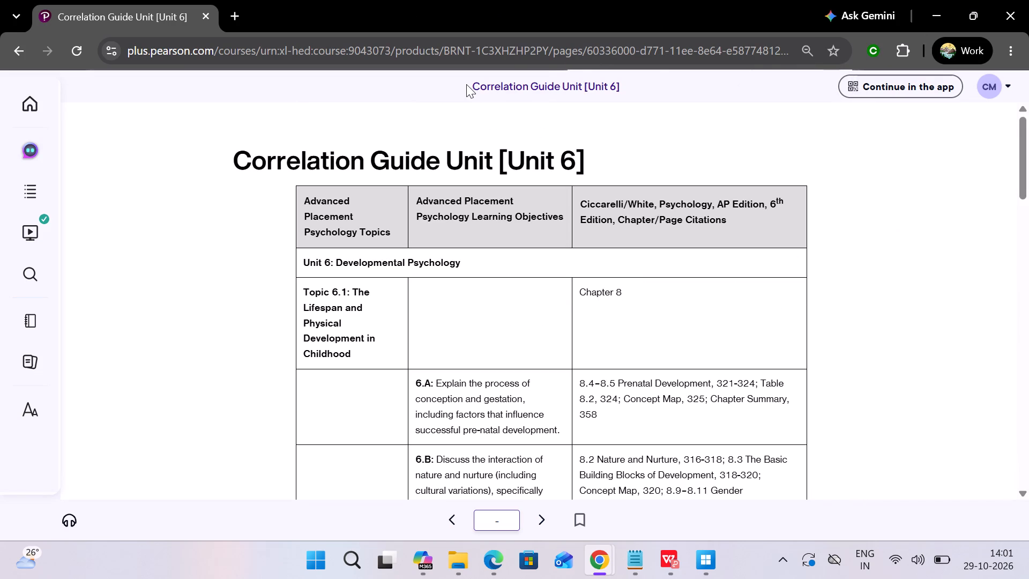
left_click_drag(466, 84, 668, 80)
key("alt+Tab")
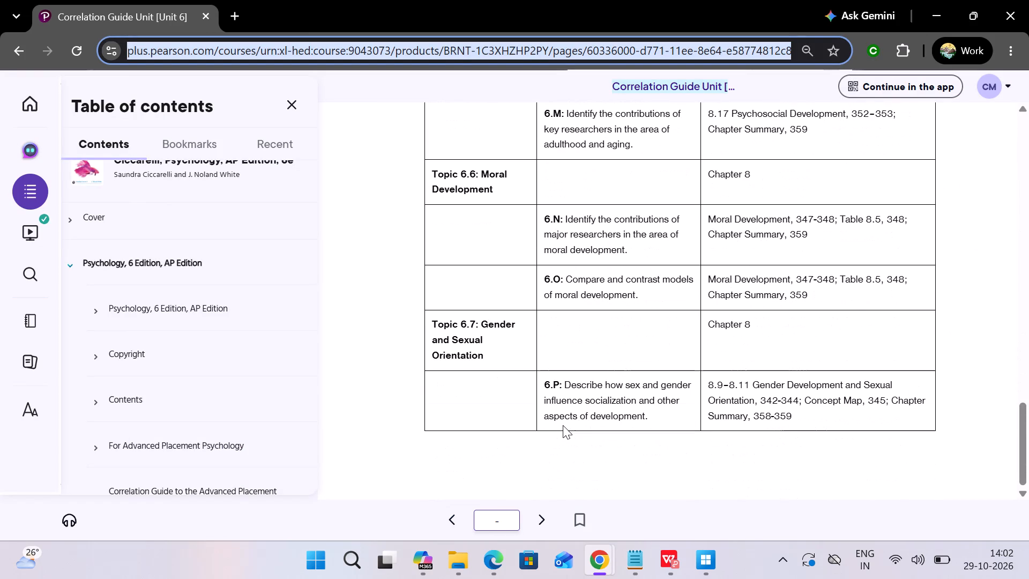
scroll(563, 425, "up", 3)
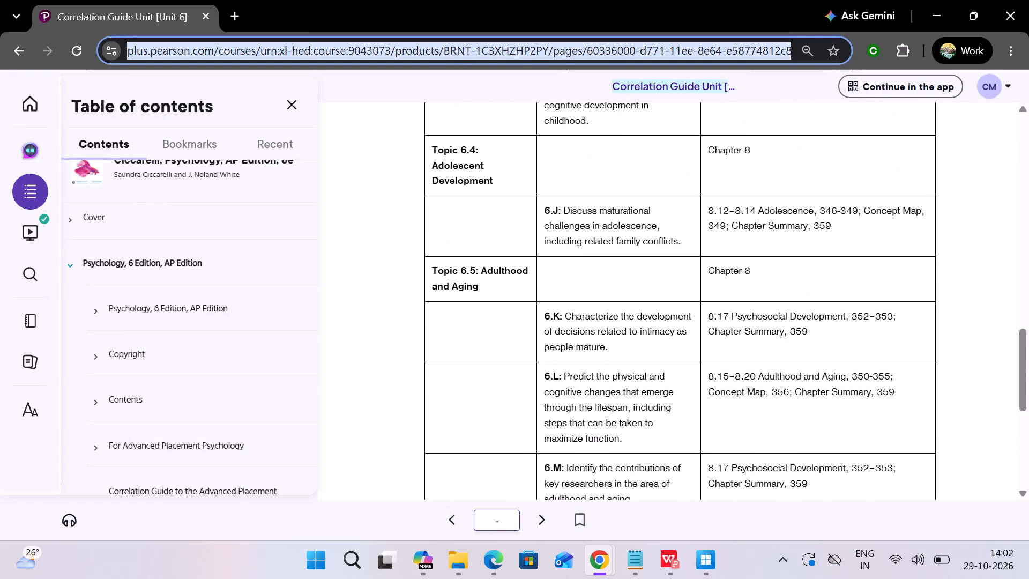
key("ctrl+f")
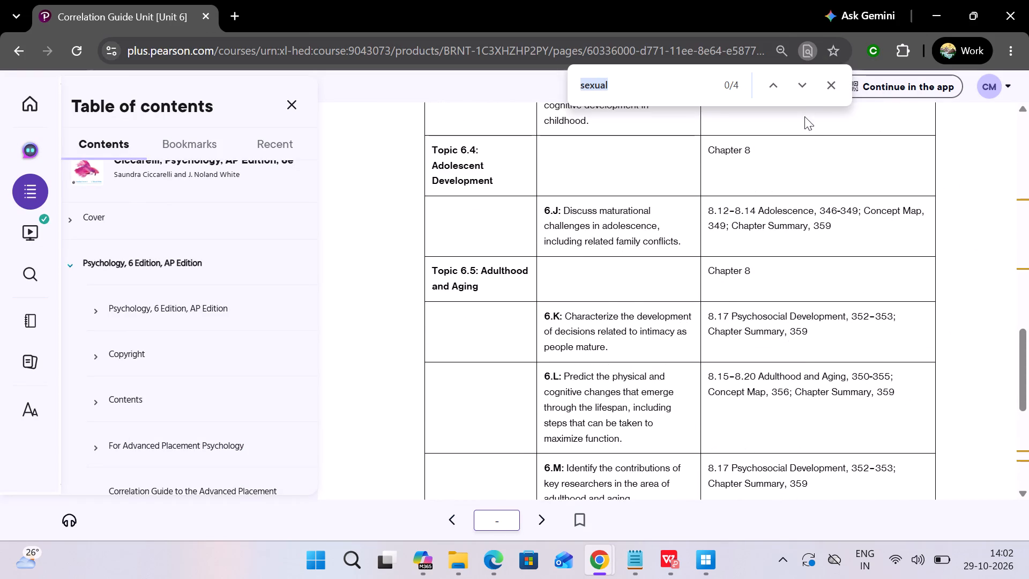
left_click(801, 91)
left_click(801, 91)
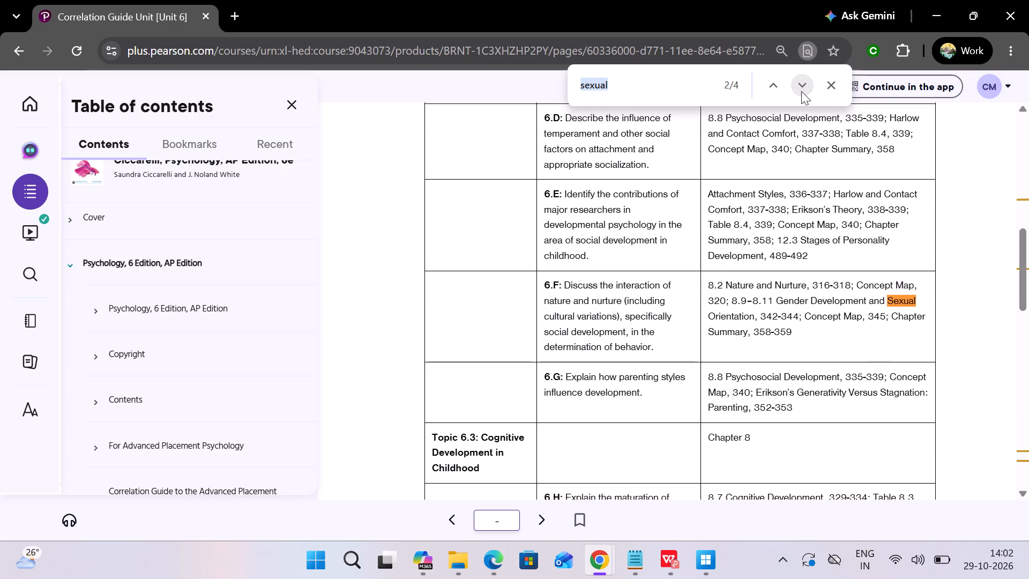
left_click(801, 91)
left_click(801, 91)
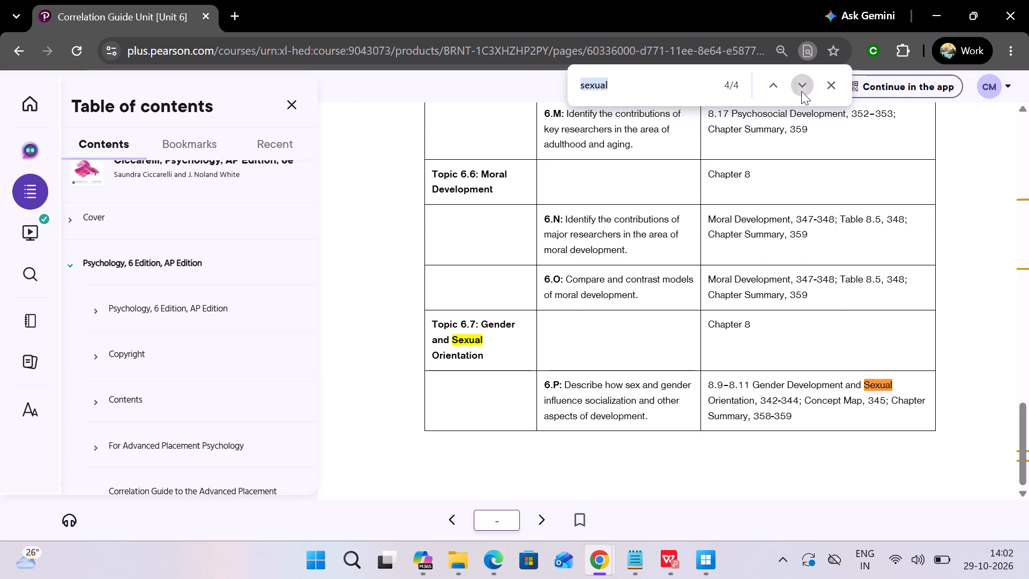
scroll(134, 278, "down", 2)
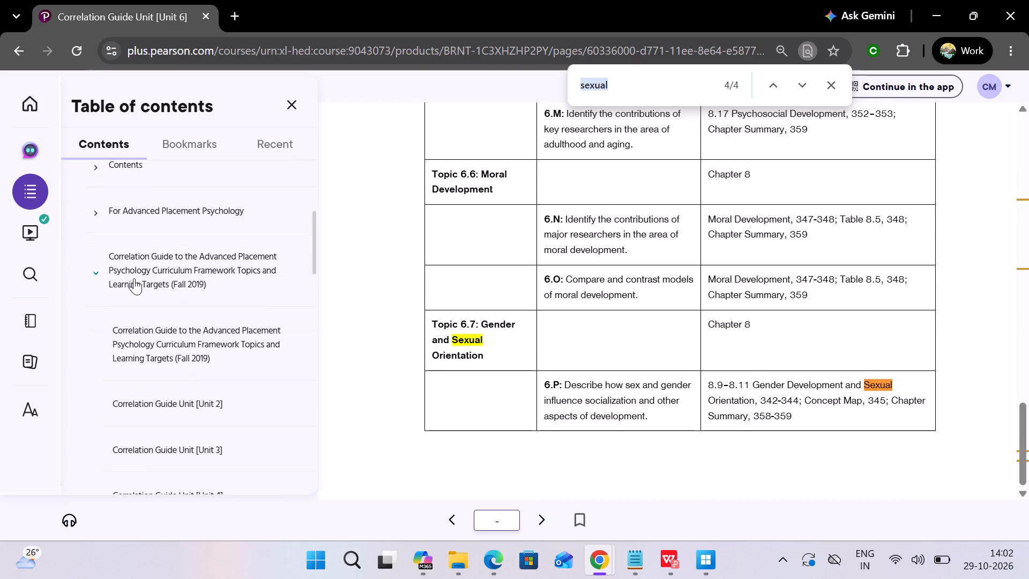
Search the eTextbook for the recent term "sexual orientation" and open the Moral Development match under Psychology, 6 Edition, AP Edition.
scroll(134, 278, "up", 3)
left_click(24, 270)
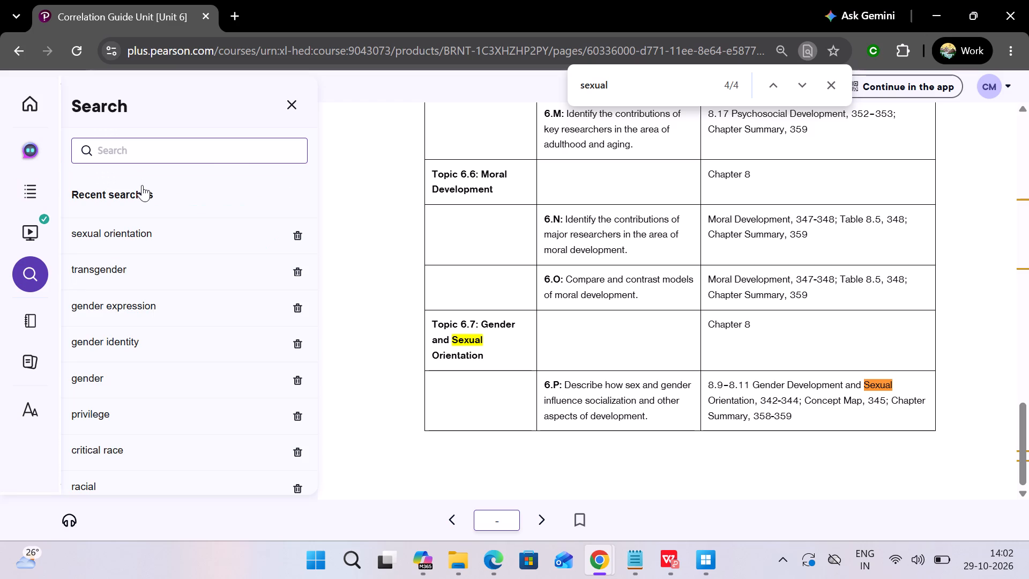
left_click(118, 226)
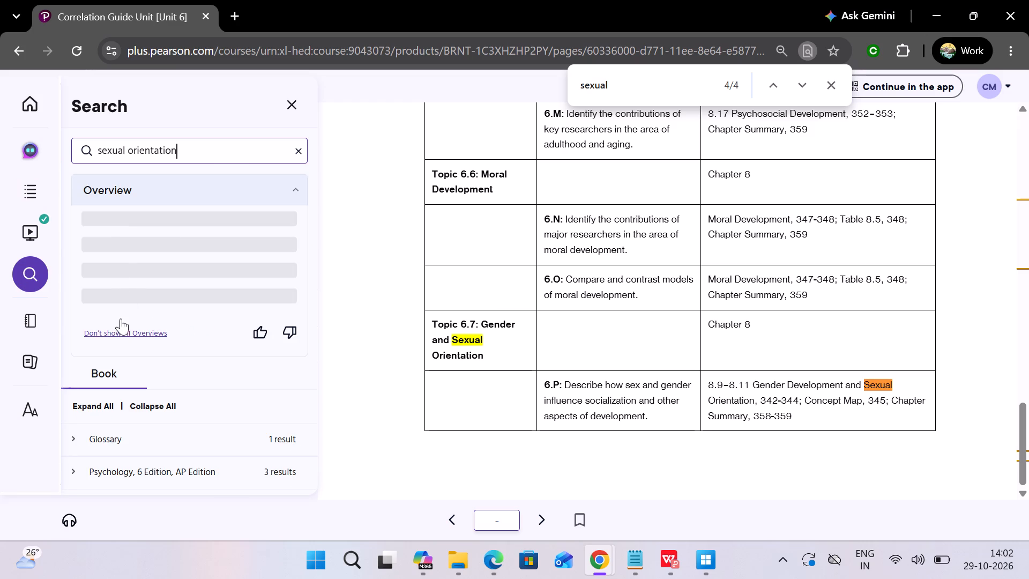
left_click(108, 195)
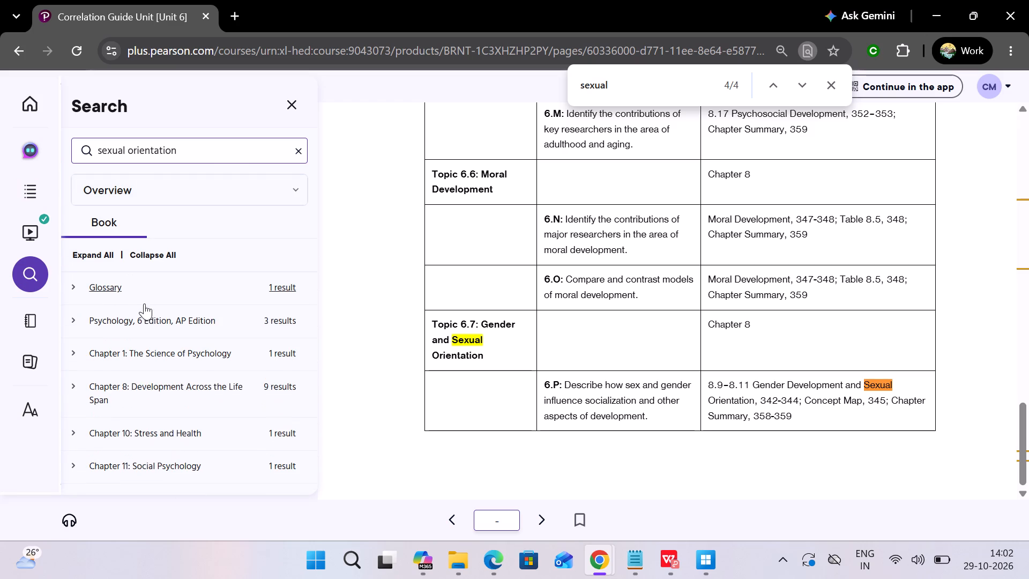
left_click(150, 325)
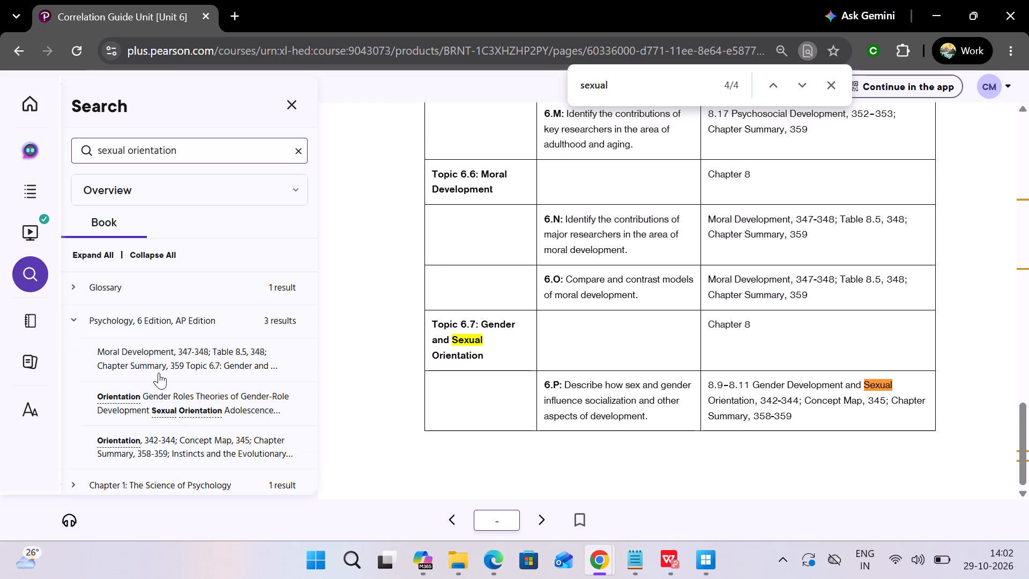
left_click(146, 362)
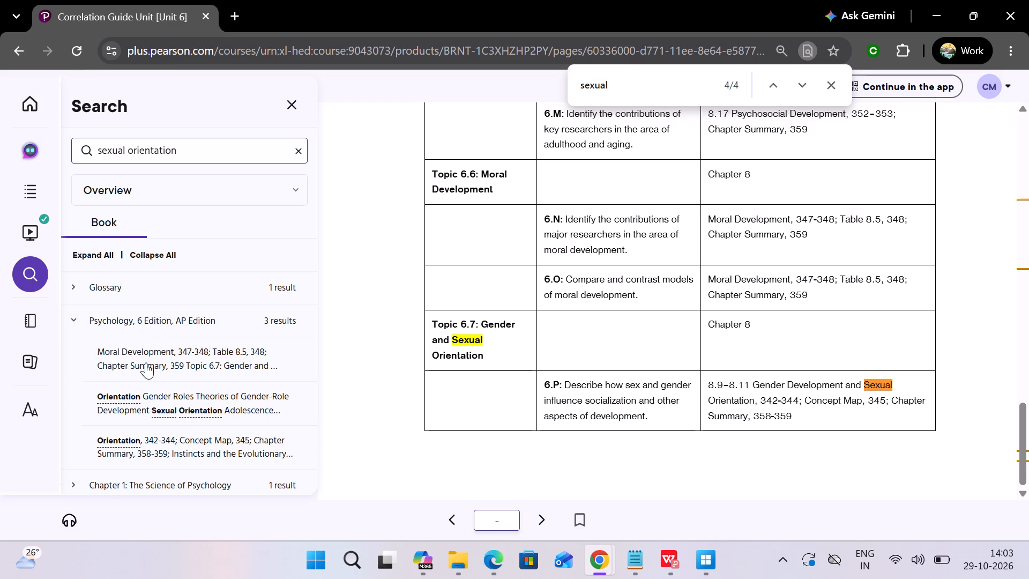
left_click(137, 359)
Go through the matches for "sexual" on the Correlation Guide Unit [Unit 6] page again.
scroll(648, 345, "up", 6)
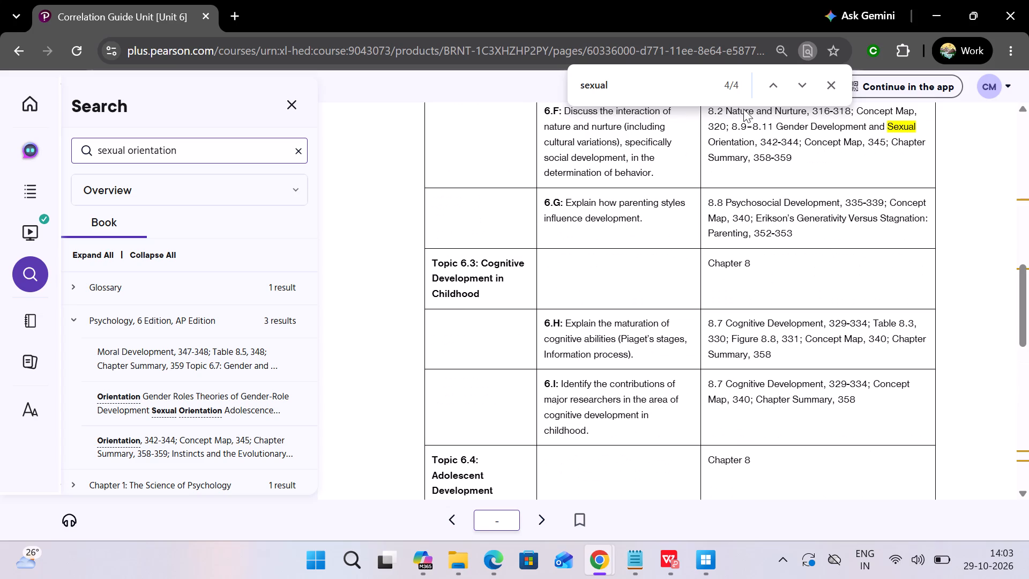
left_click(801, 91)
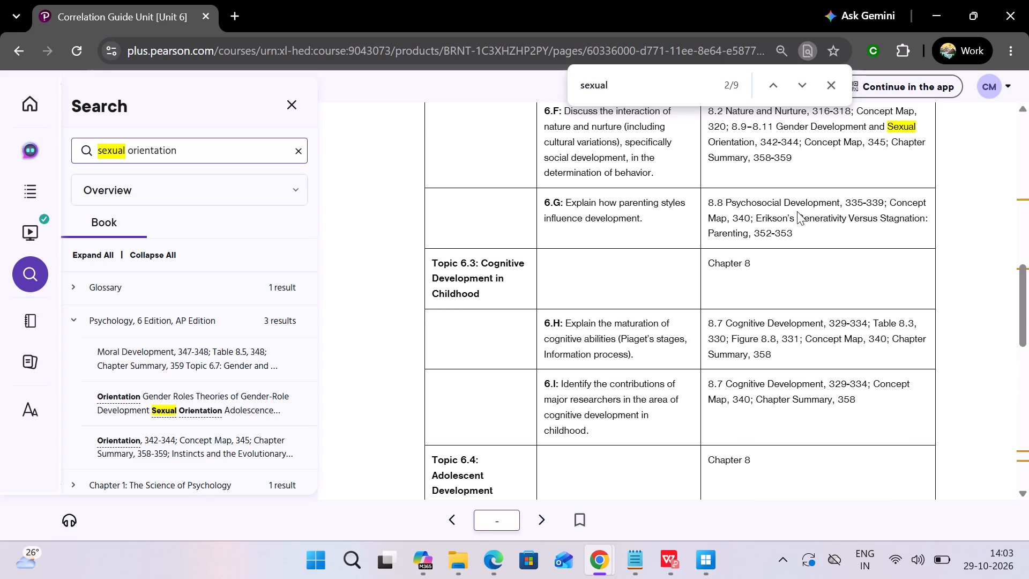
left_click(805, 85)
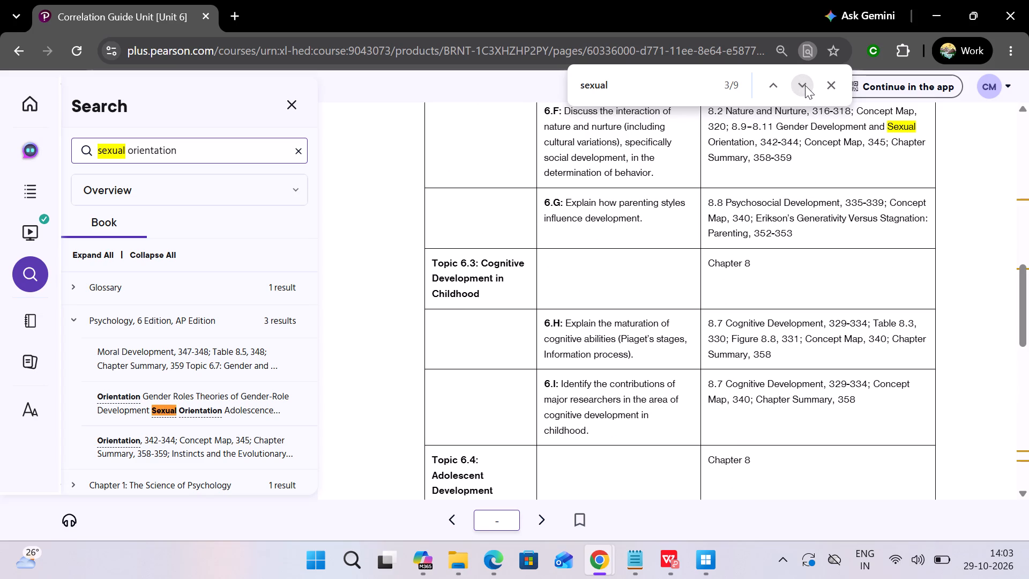
left_click(805, 85)
left_click(805, 85)
left_click(805, 85)
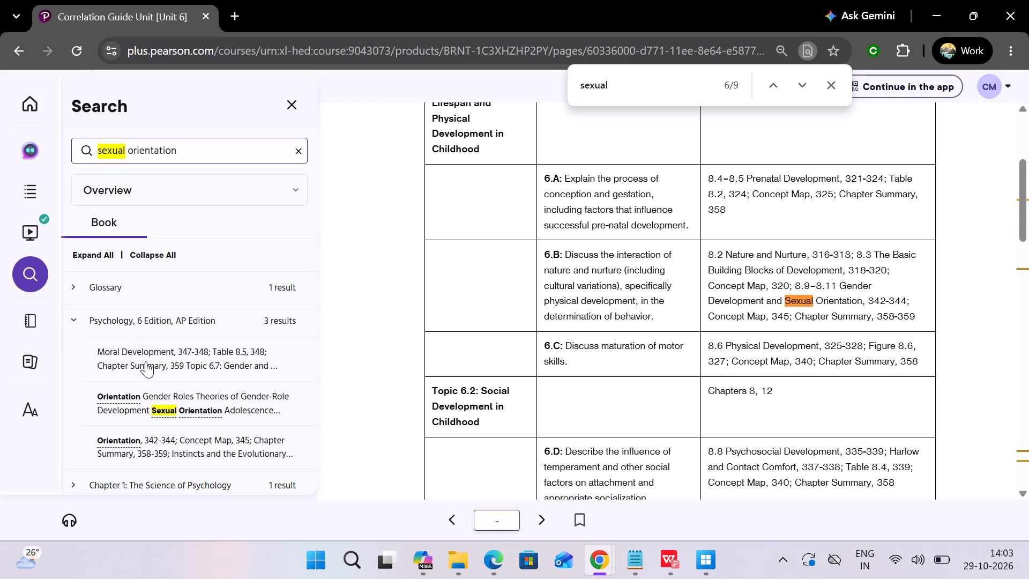
Check which pages the first two "sexual orientation" matches under Psychology, 6 Edition, AP Edition lead to, ending on the Chapter 8 page.
scroll(146, 361, "down", 1)
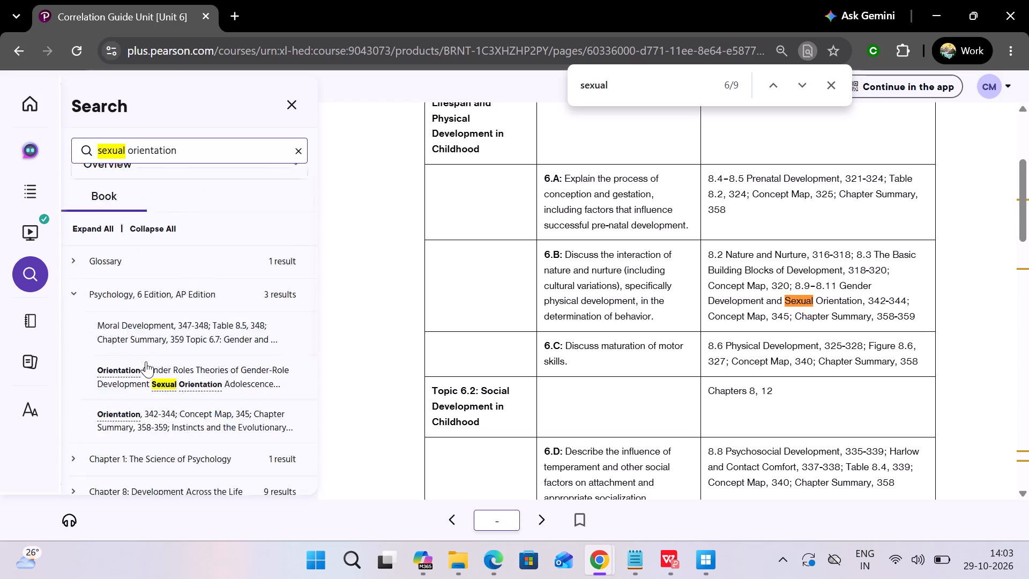
scroll(146, 361, "down", 1)
scroll(146, 361, "up", 1)
left_click(136, 361)
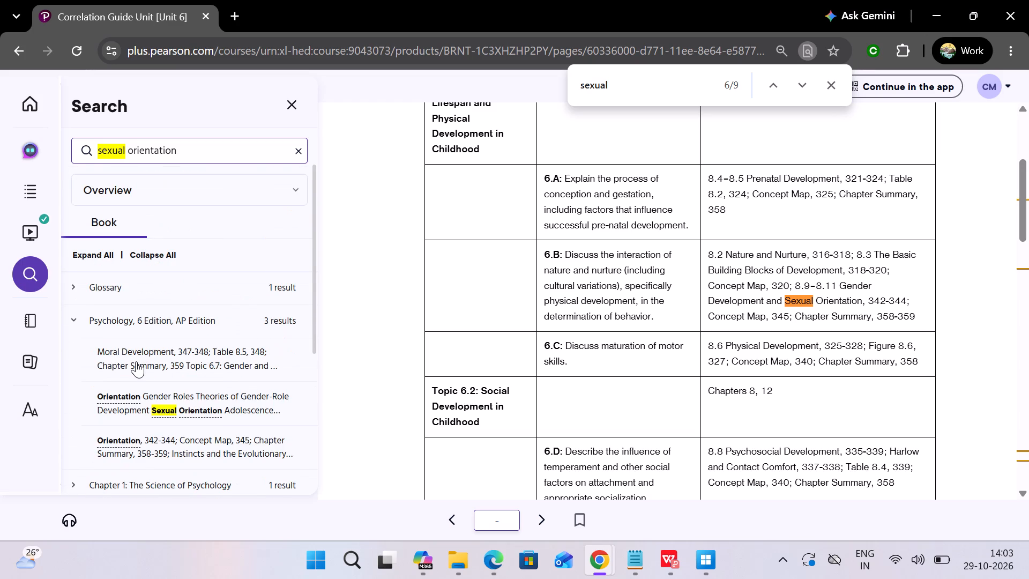
left_click(136, 361)
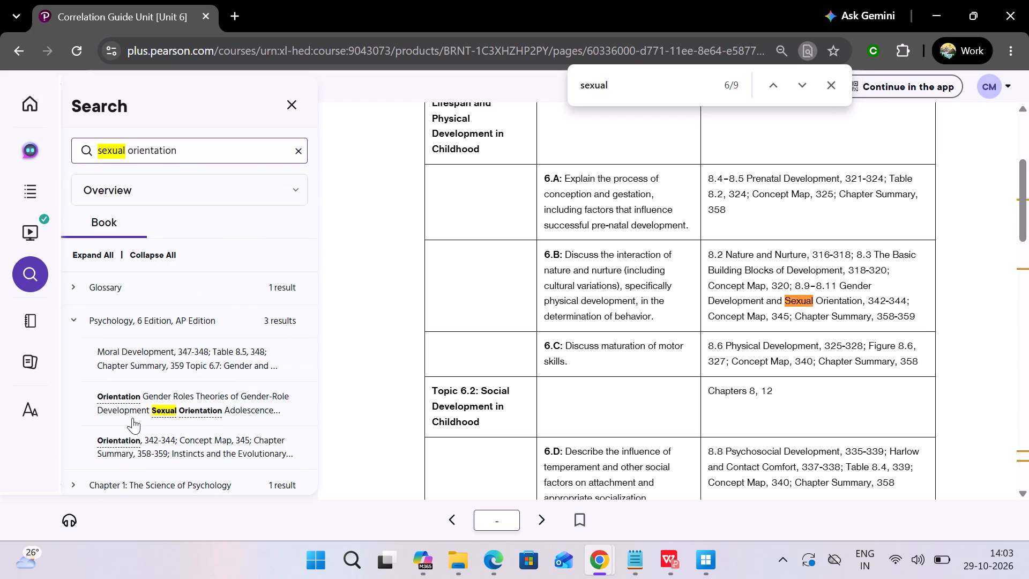
left_click(132, 418)
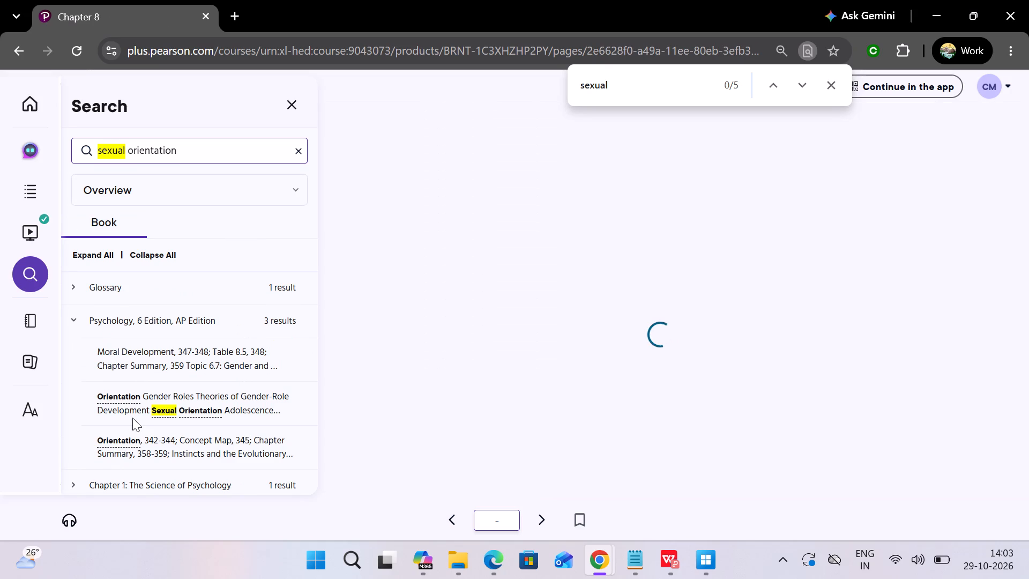
left_click(111, 362)
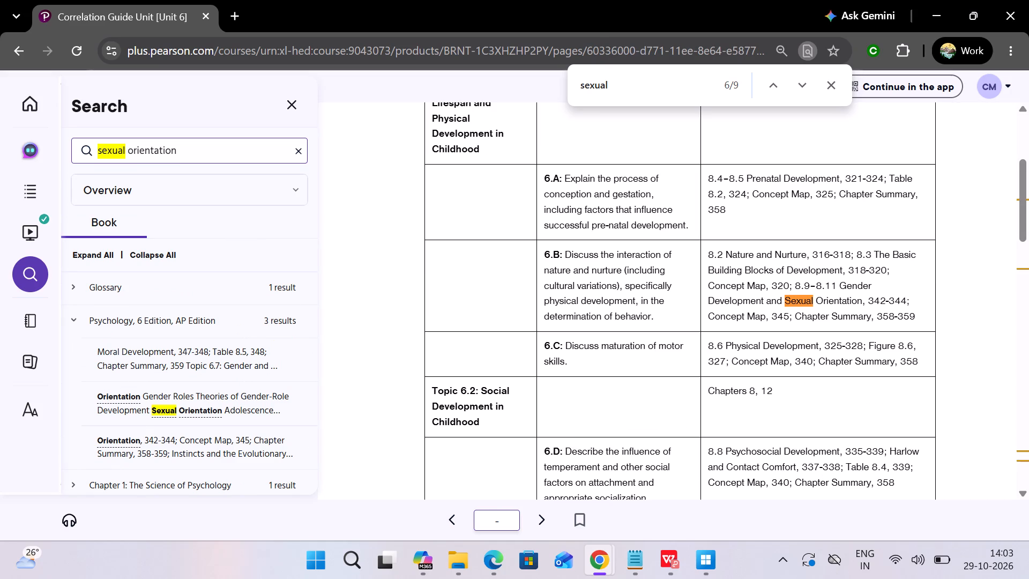
scroll(734, 343, "up", 11)
left_click(227, 414)
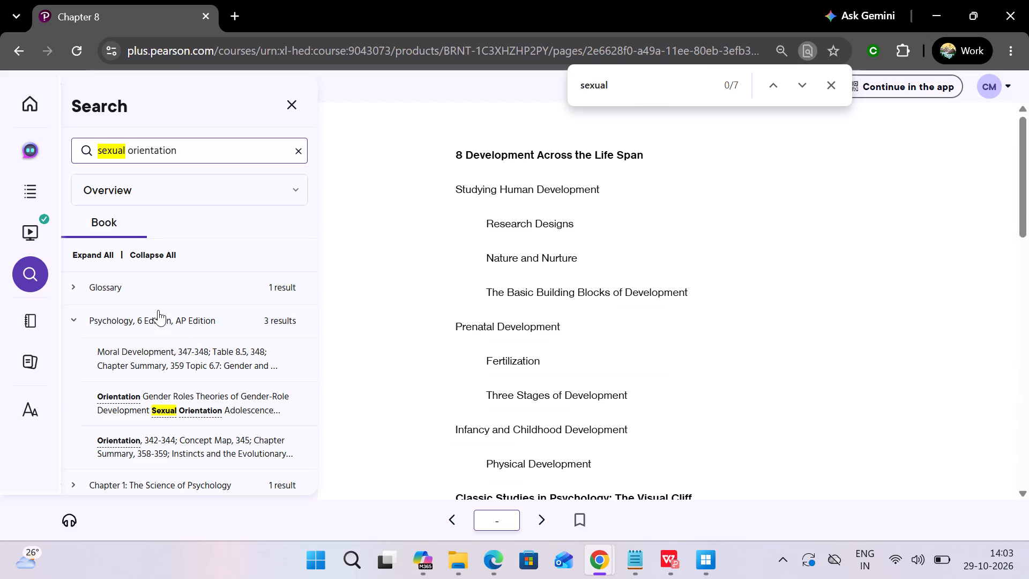
left_click(158, 310)
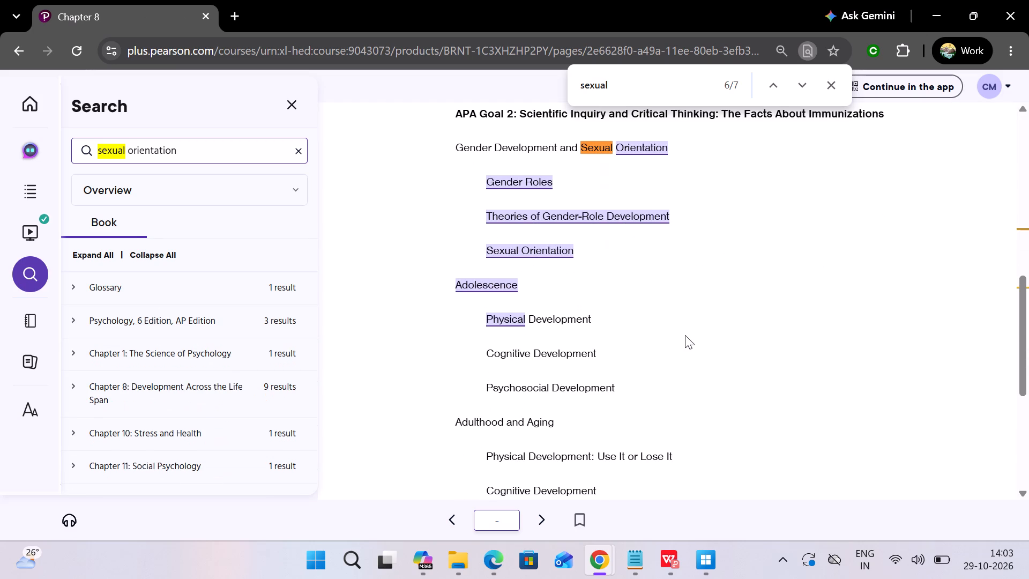
Search the Chapter 8 contents page for "sexual" and "sexual orien" and go through the matches.
key("ctrl+f")
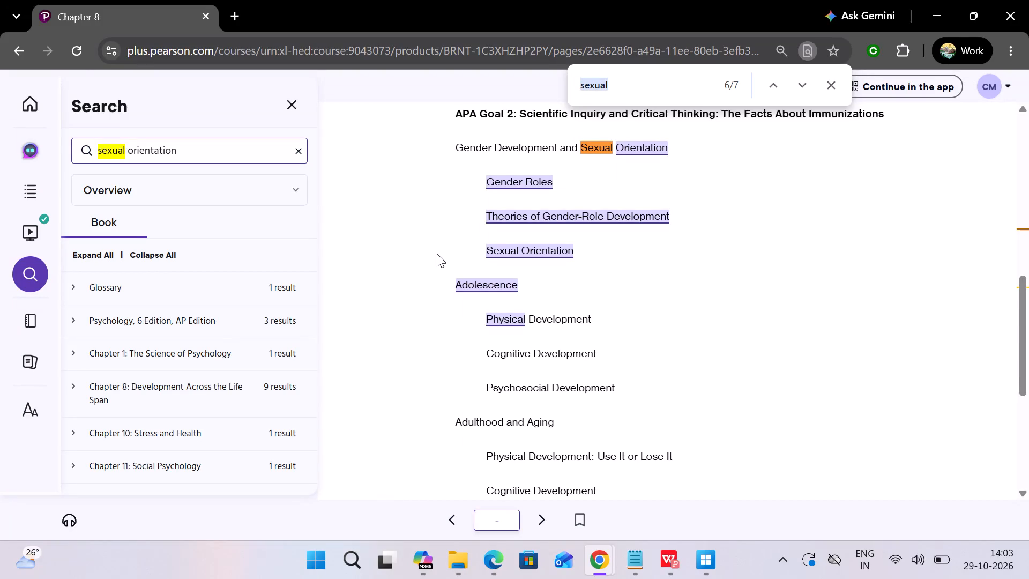
type("sexual")
key("Return")
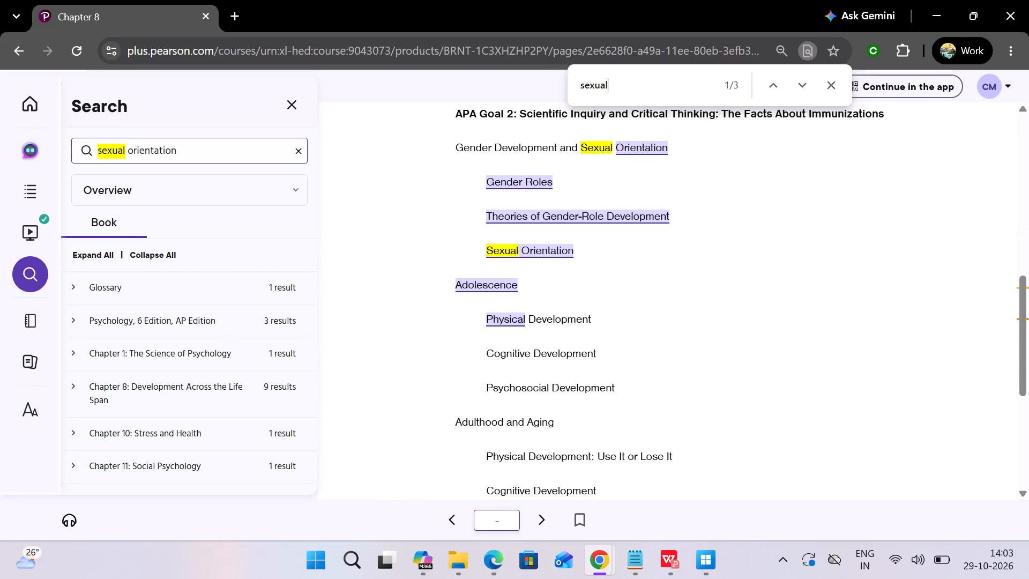
key("Return")
key("Return")
type("or")
key("BackSpace")
key("BackSpace")
key("space")
type("orien")
key("Return")
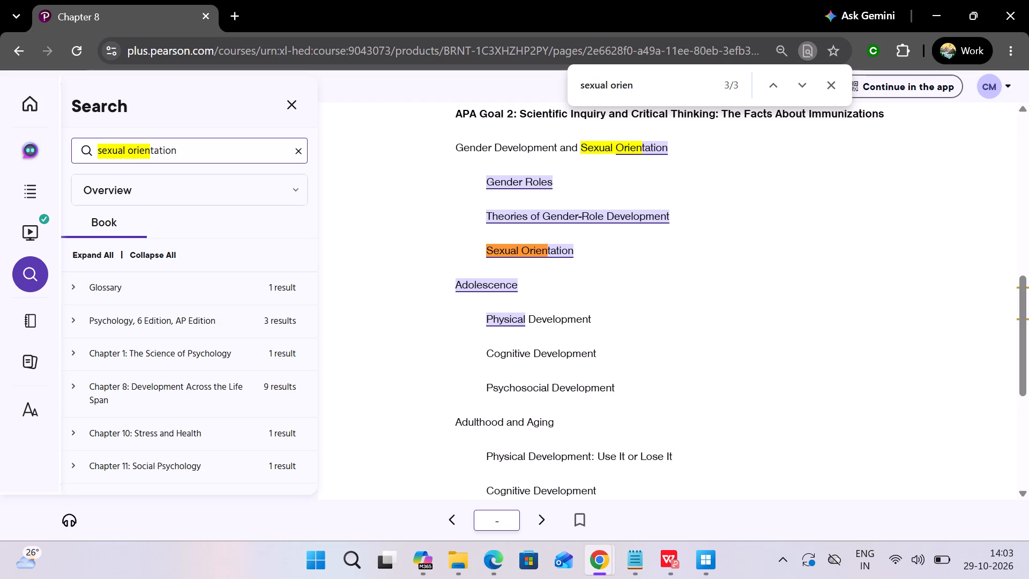
key("Return")
key("Return")
key("Return")
key("Return")
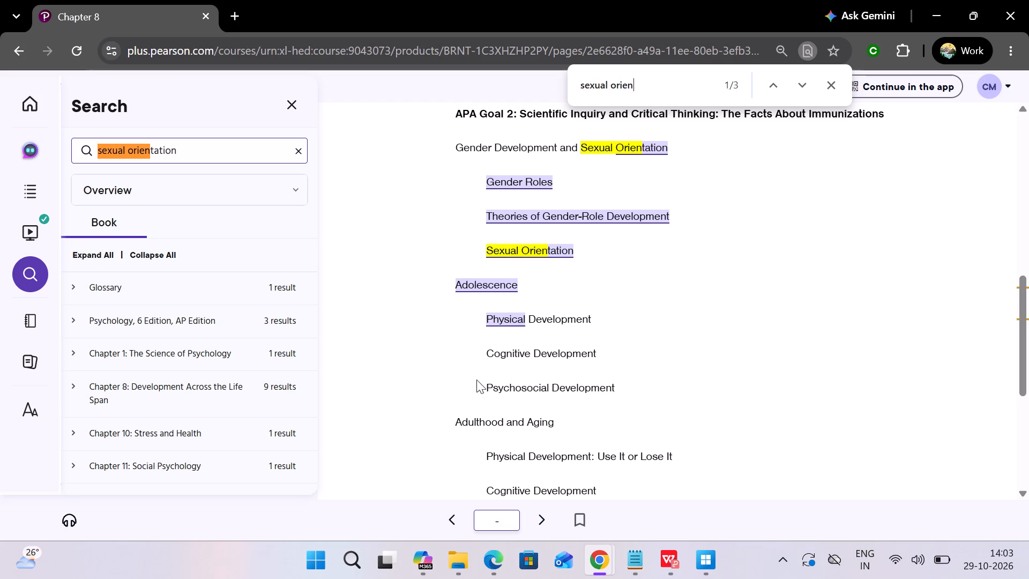
scroll(484, 378, "up", 16)
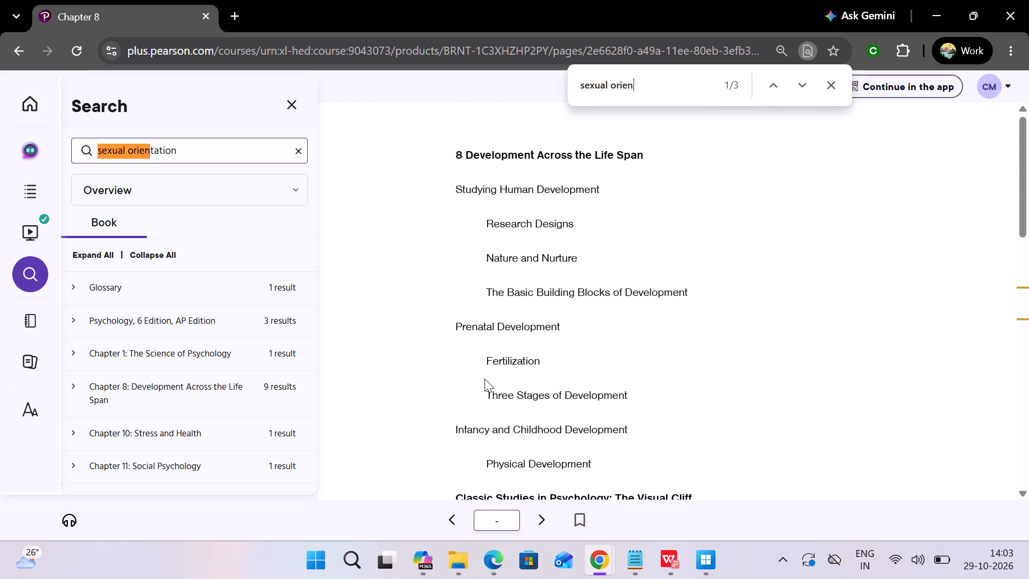
left_click(836, 84)
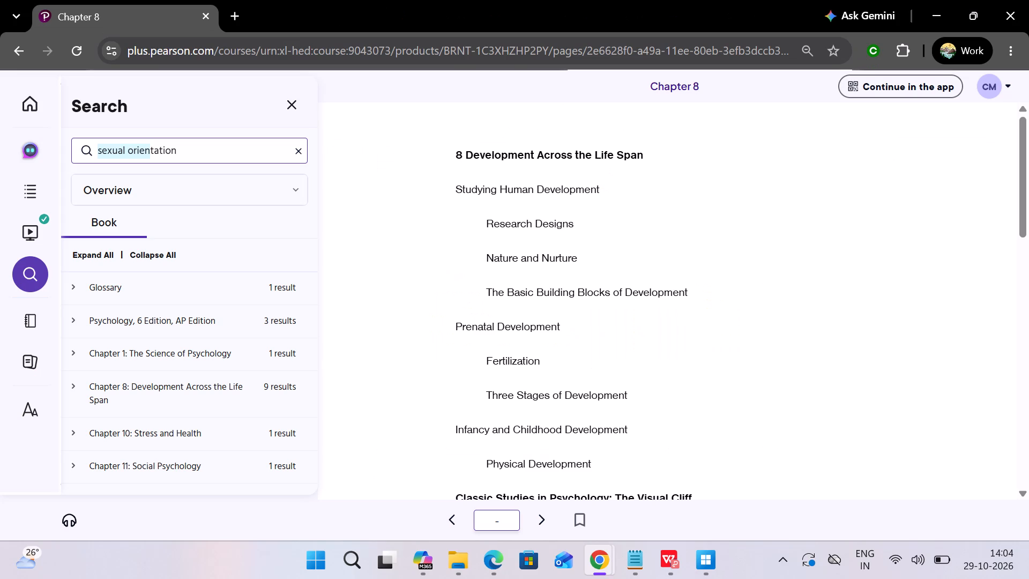
scroll(563, 348, "down", 2)
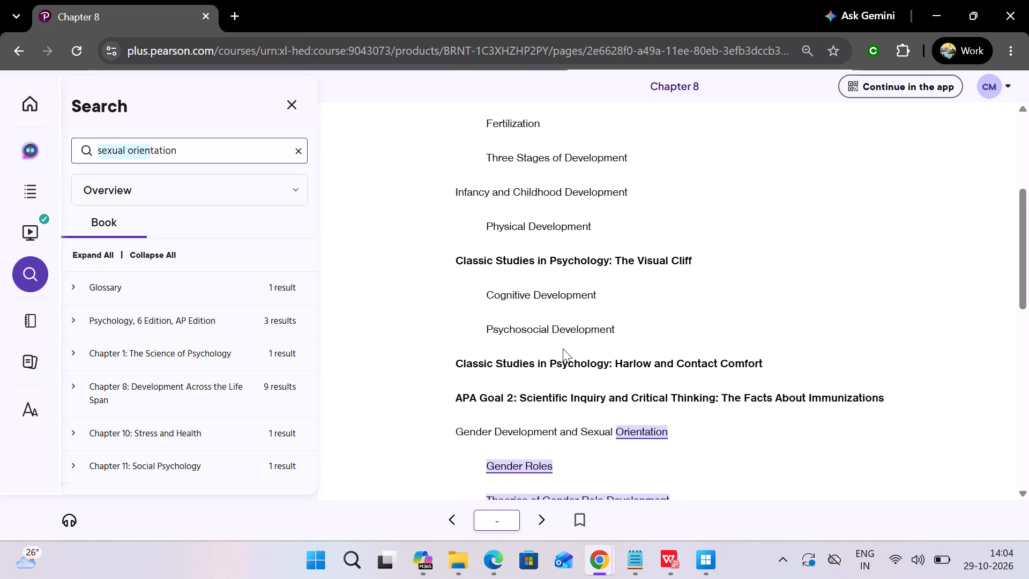
scroll(563, 348, "down", 2)
scroll(563, 348, "right", 1)
scroll(563, 348, "down", 1)
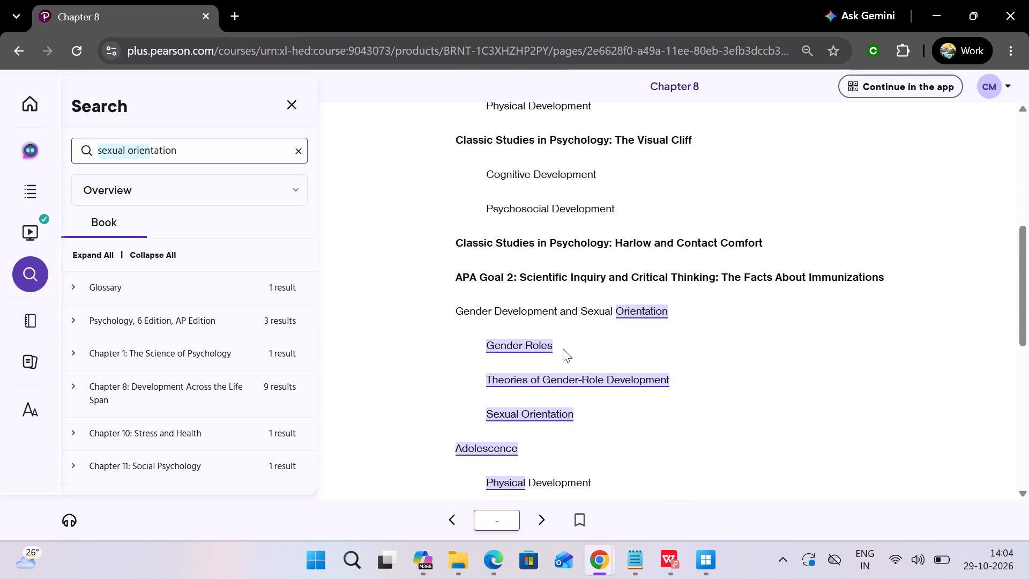
scroll(563, 348, "down", 1)
key("alt+Tab")
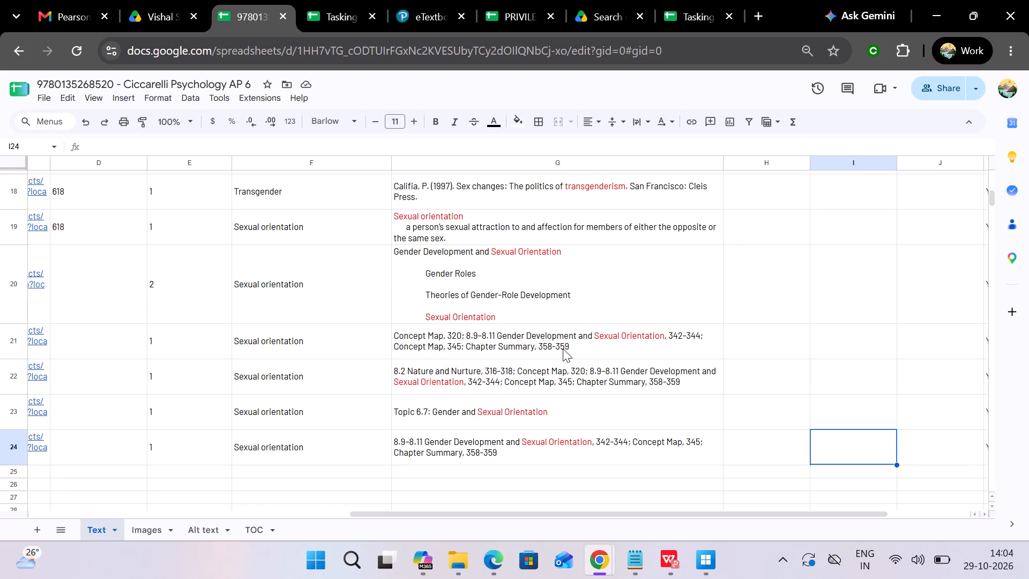
key("alt+Tab")
scroll(563, 348, "down", 1)
key("alt+Tab")
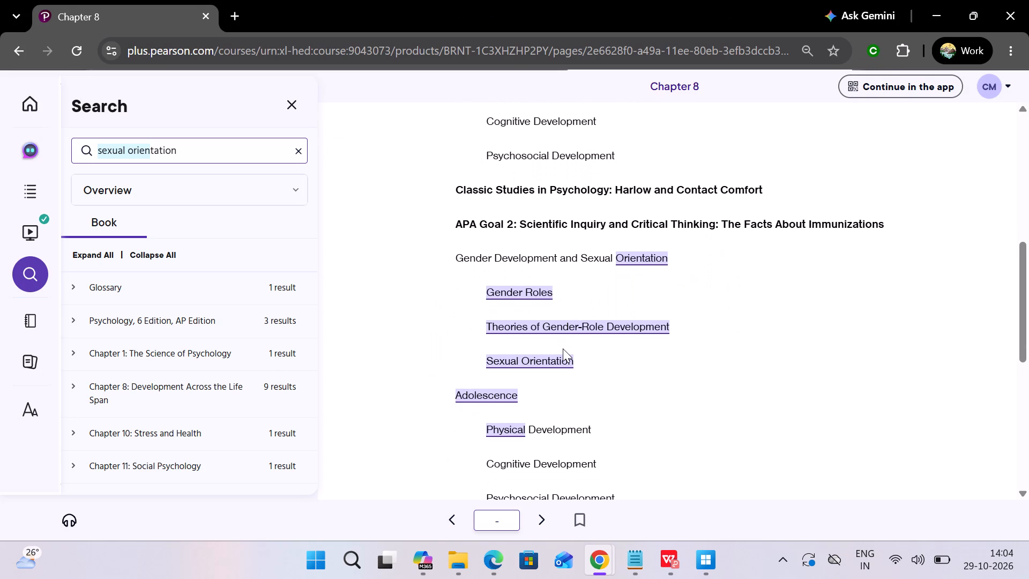
key("alt+Tab")
Open the third "sexual orientation" match under Psychology, 6 Edition, AP Edition and view its passage in Correlation Guide Unit [Unit 2].
left_click(138, 314)
left_click(160, 444)
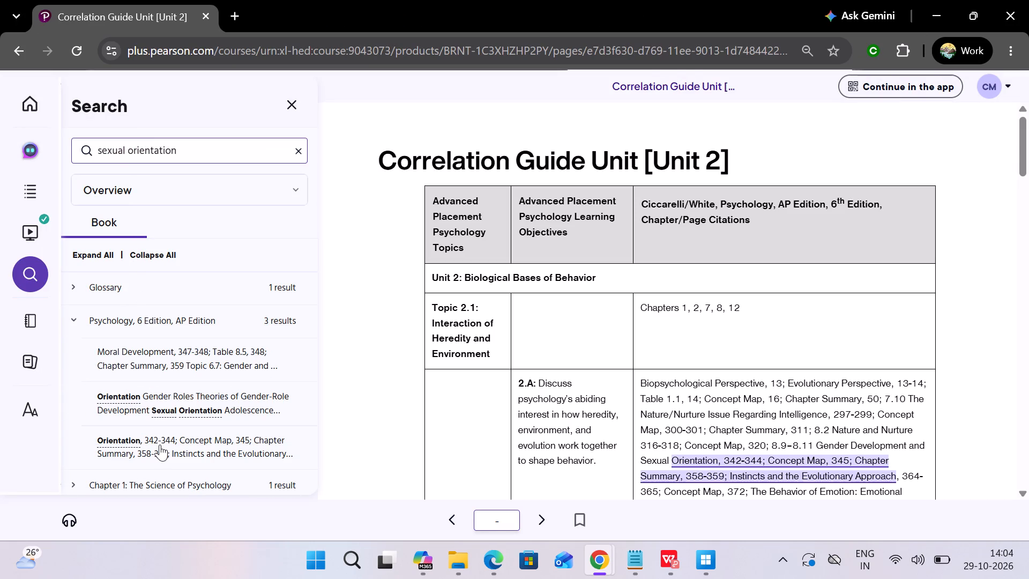
scroll(160, 444, "down", 1)
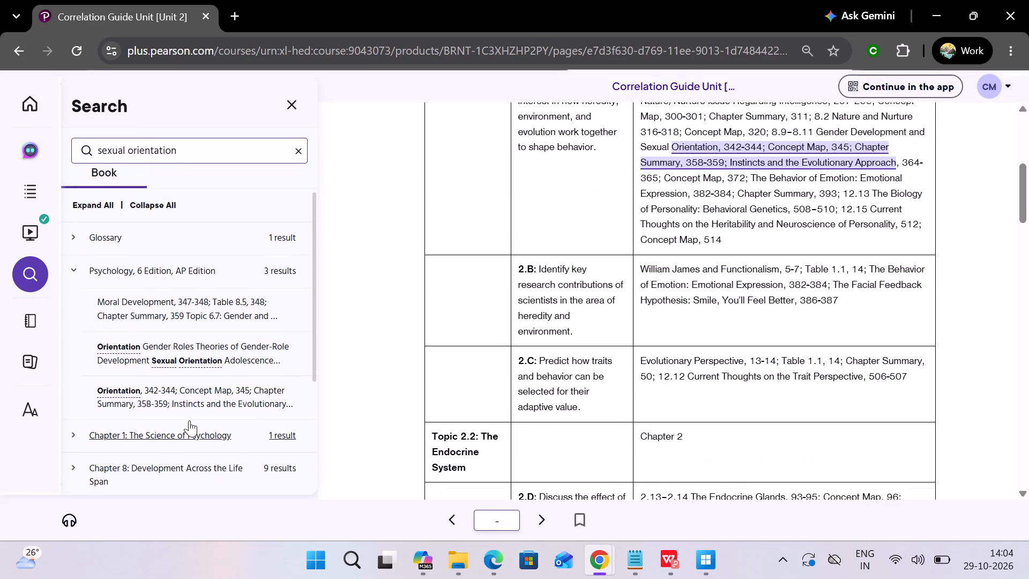
left_click(139, 276)
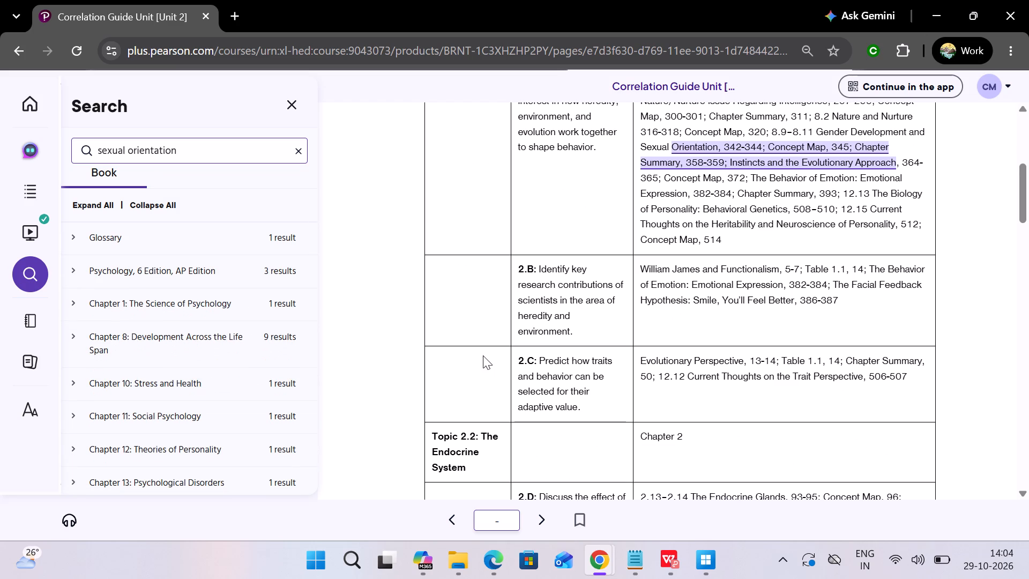
Search the Correlation Guide Unit [Unit 2] page for "sexual orien", go through the matches and dismiss the video pop-ups.
key("ctrl+f")
type("sexual or")
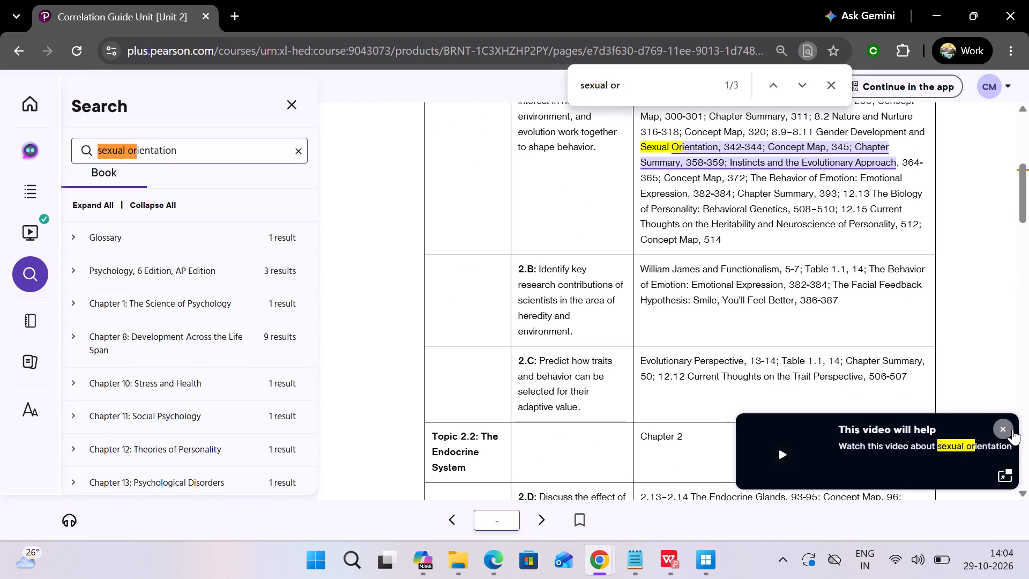
left_click(1013, 428)
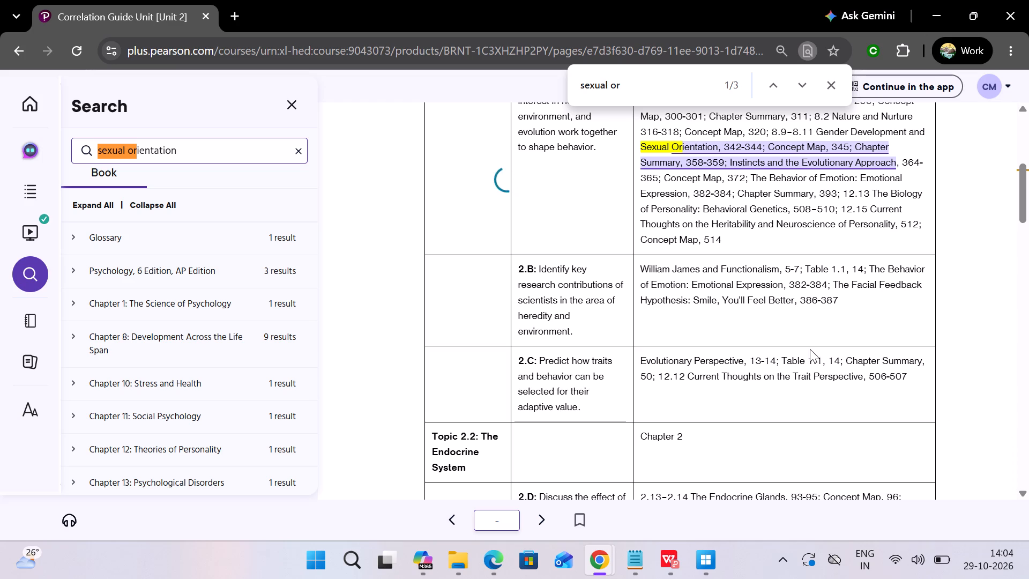
left_click(643, 81)
key("e")
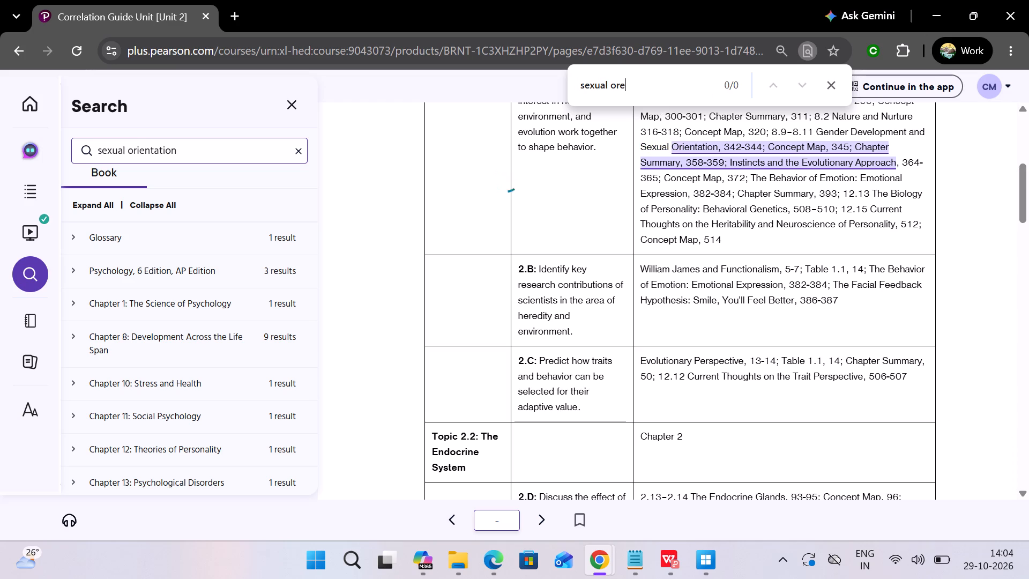
key("BackSpace")
type("ien")
key("Return")
key("Return")
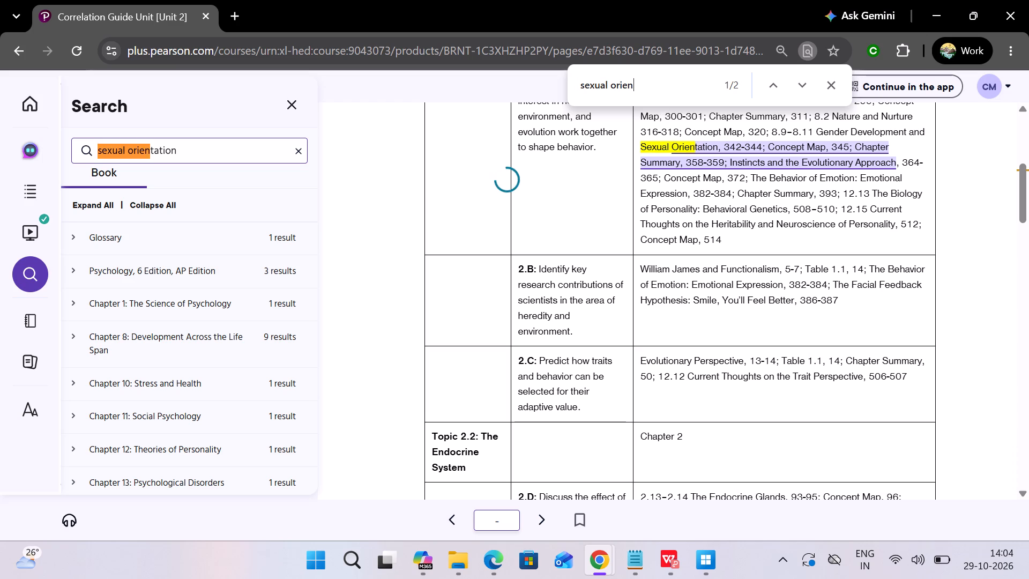
key("Return")
scroll(695, 194, "up", 1)
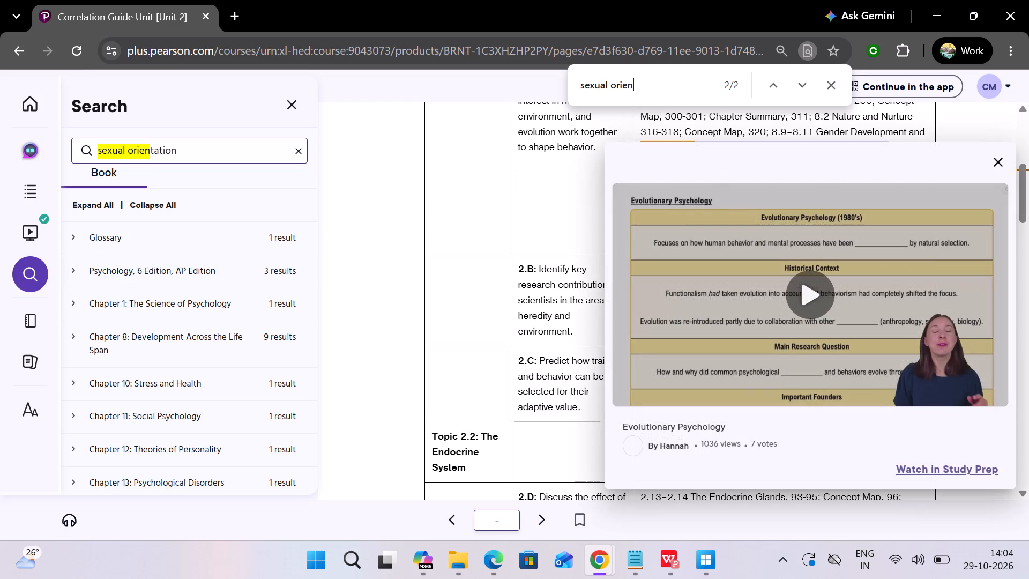
scroll(695, 194, "up", 1)
left_click(1005, 166)
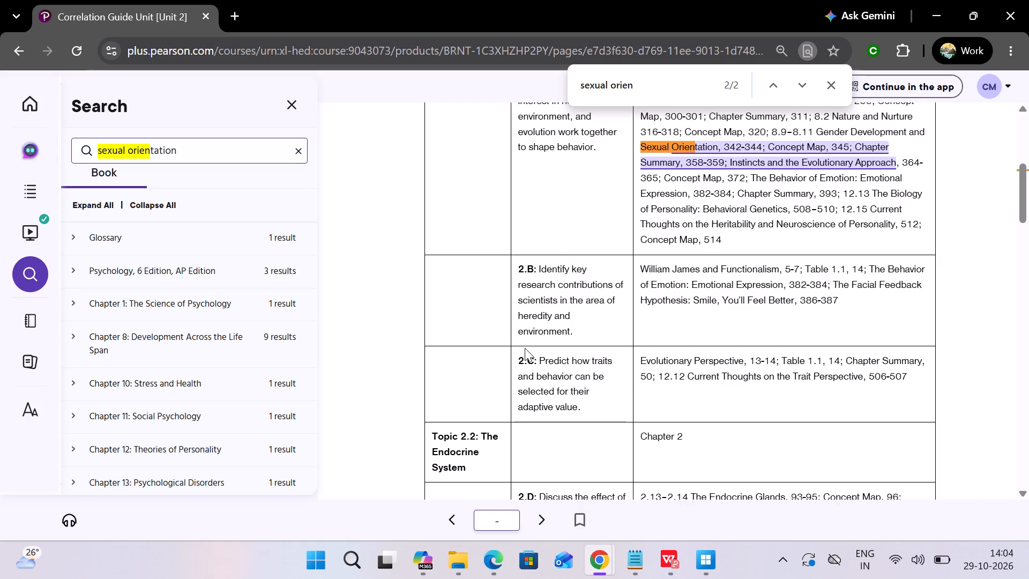
scroll(525, 348, "up", 1)
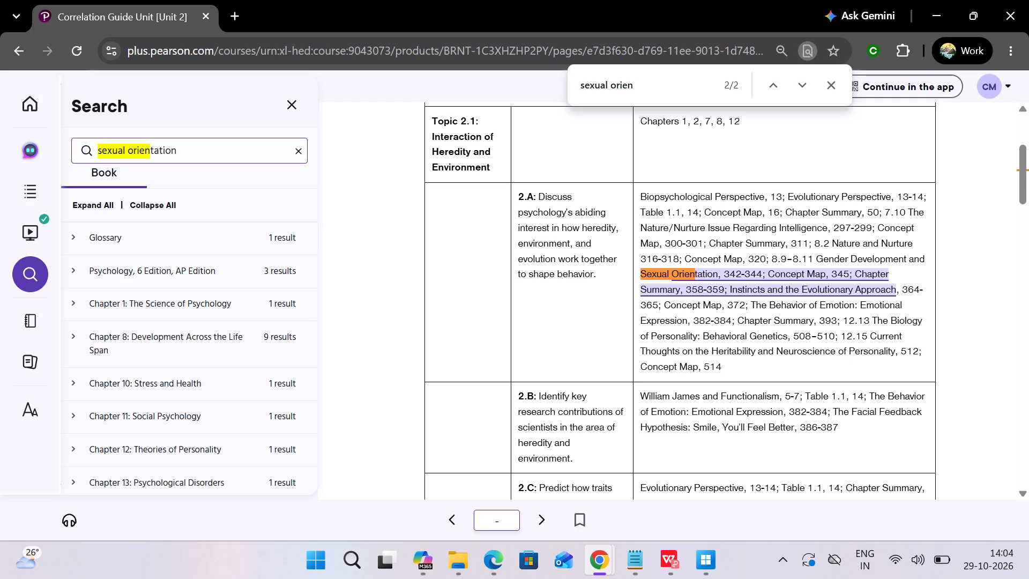
left_click_drag(815, 244, 827, 268)
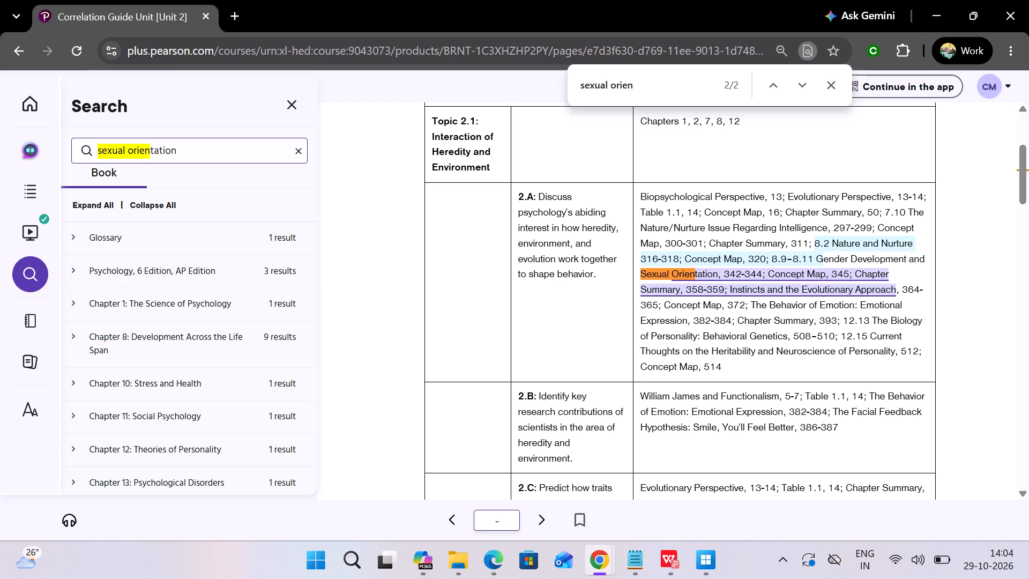
left_click_drag(827, 268, 758, 292)
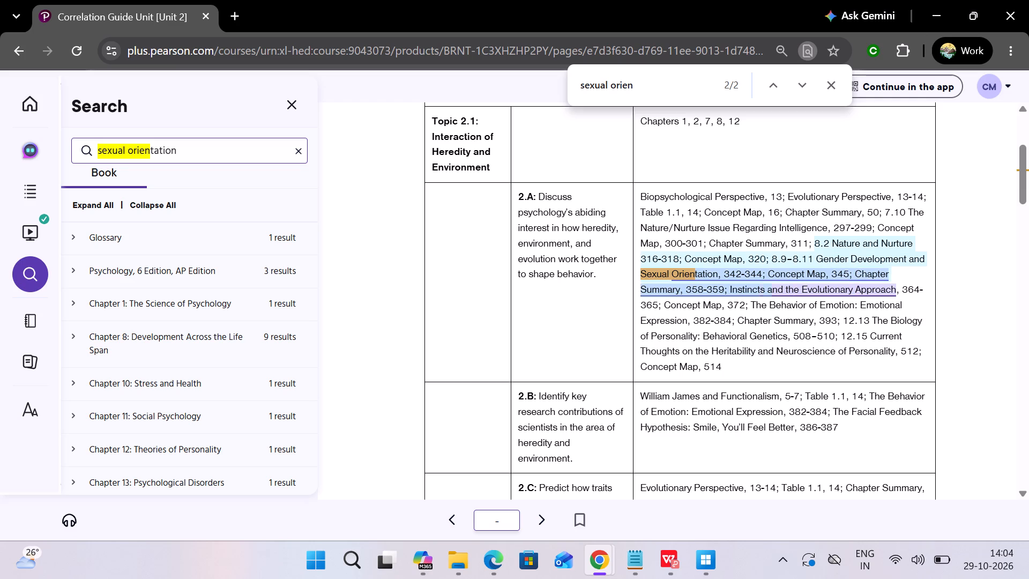
left_click_drag(758, 292, 662, 305)
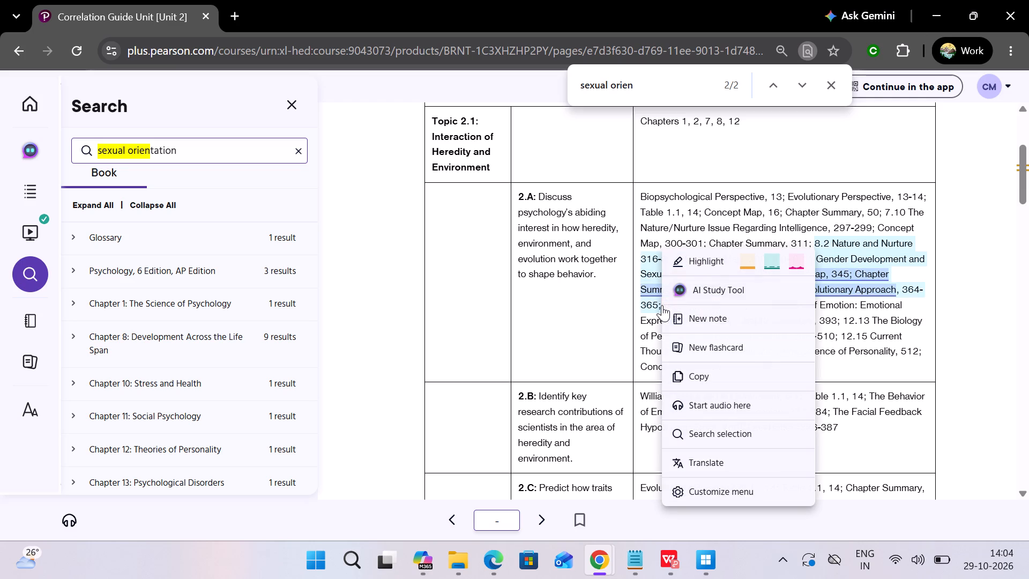
left_click(694, 370)
key("alt+Tab")
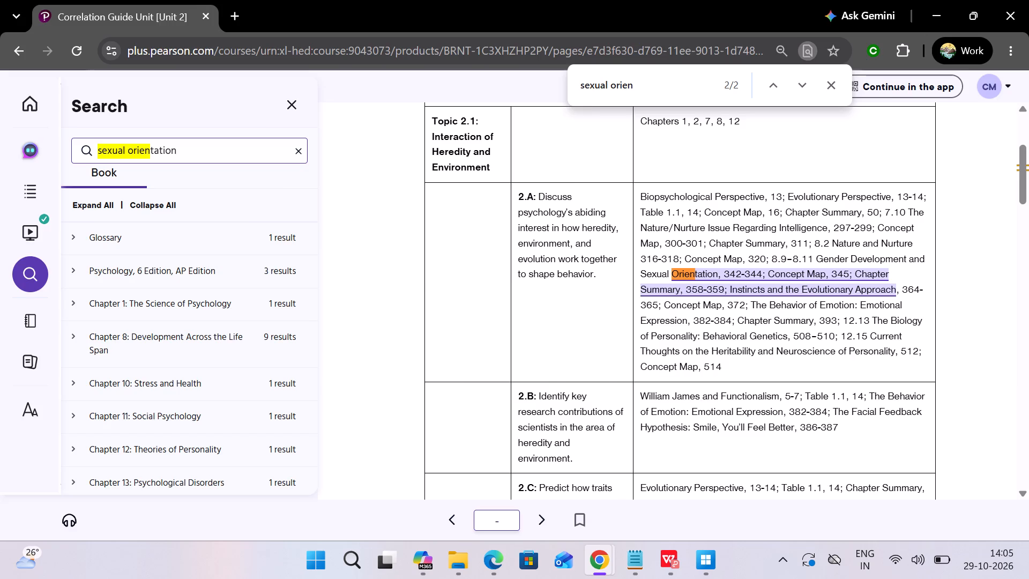
scroll(469, 446, "down", 1)
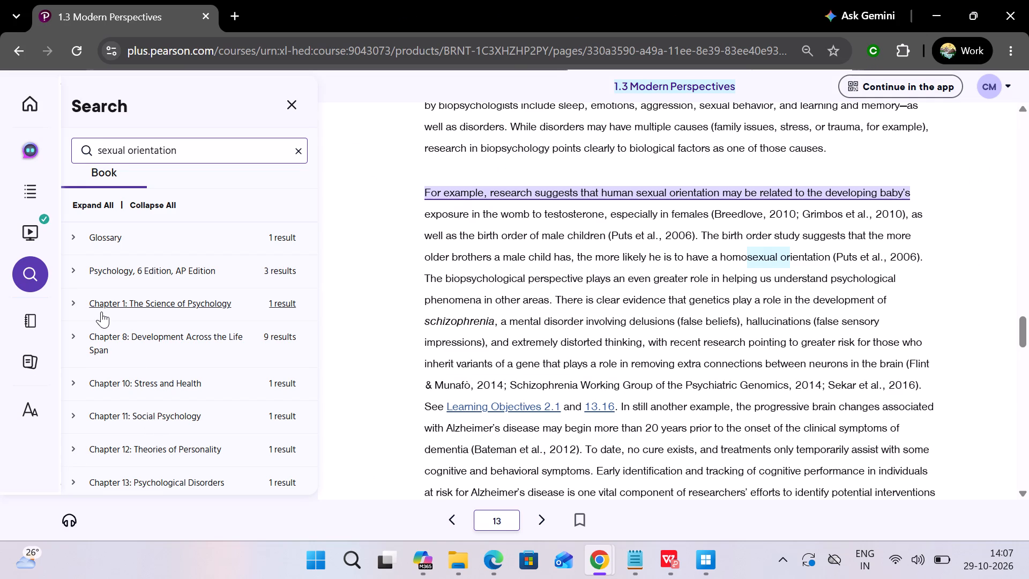
key("ctrl+shift+c")
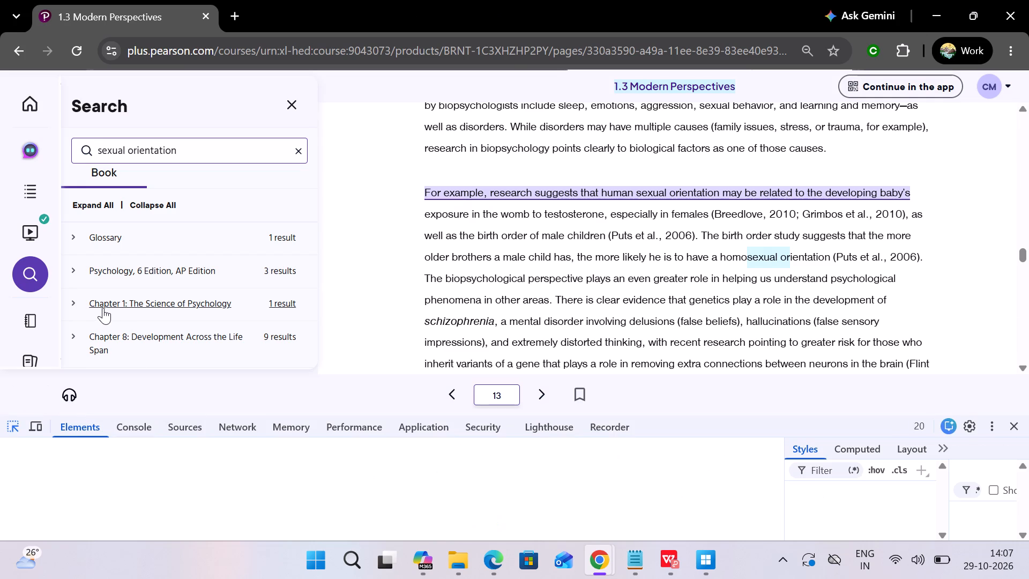
left_click(133, 303)
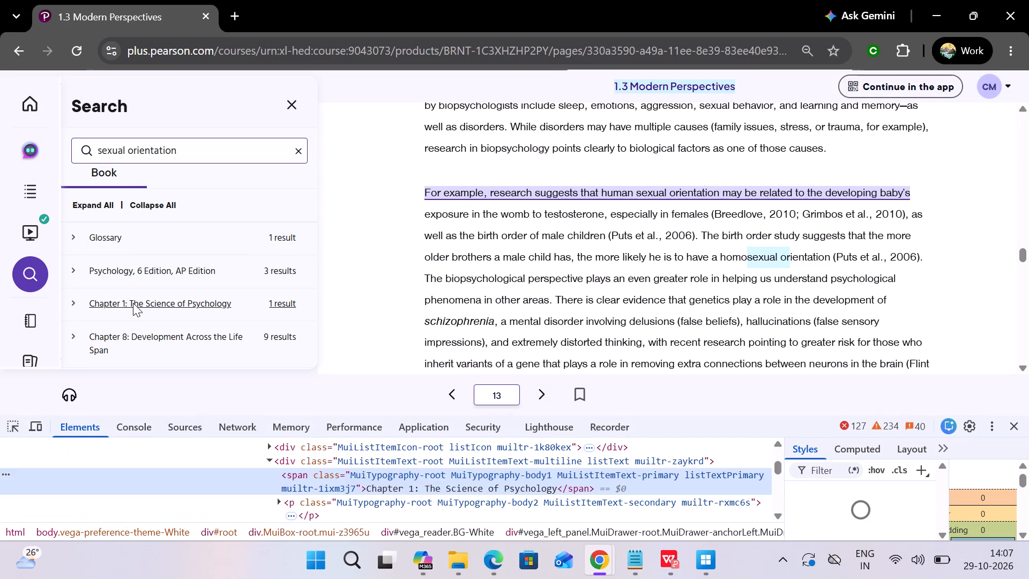
double_click(451, 487)
key("ctrl+c")
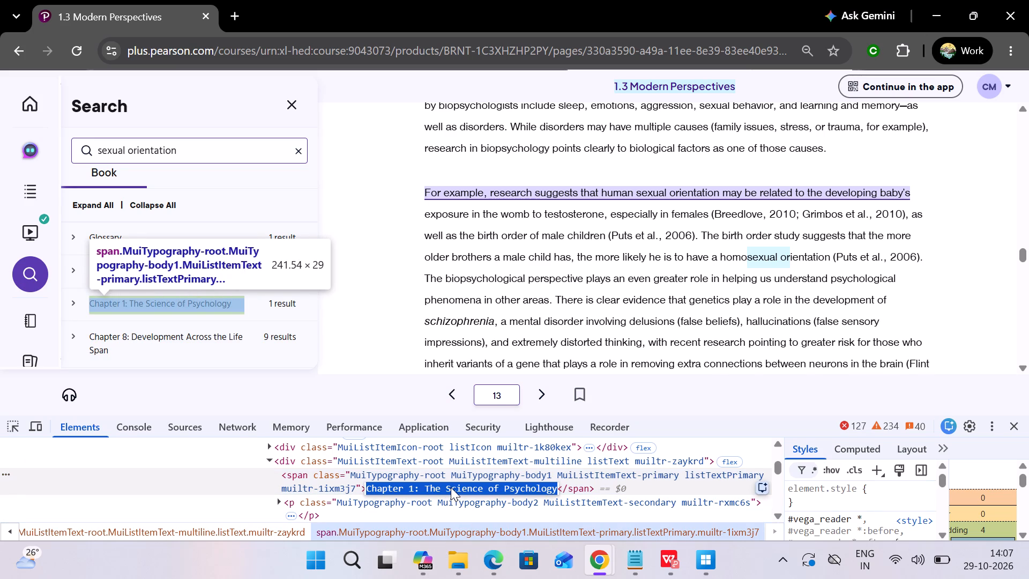
key("alt+Tab")
double_click(113, 465)
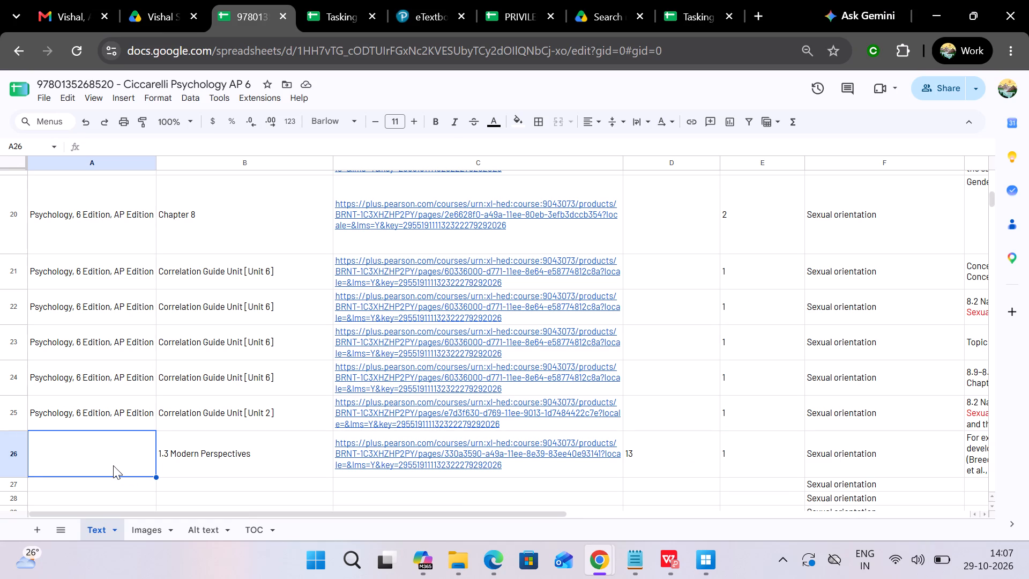
key("ctrl+v")
left_click(219, 478)
Close the eTextbook's page inspector and find "sexual orientation" within the 1.3 Modern Perspectives page.
scroll(219, 478, "left", 4)
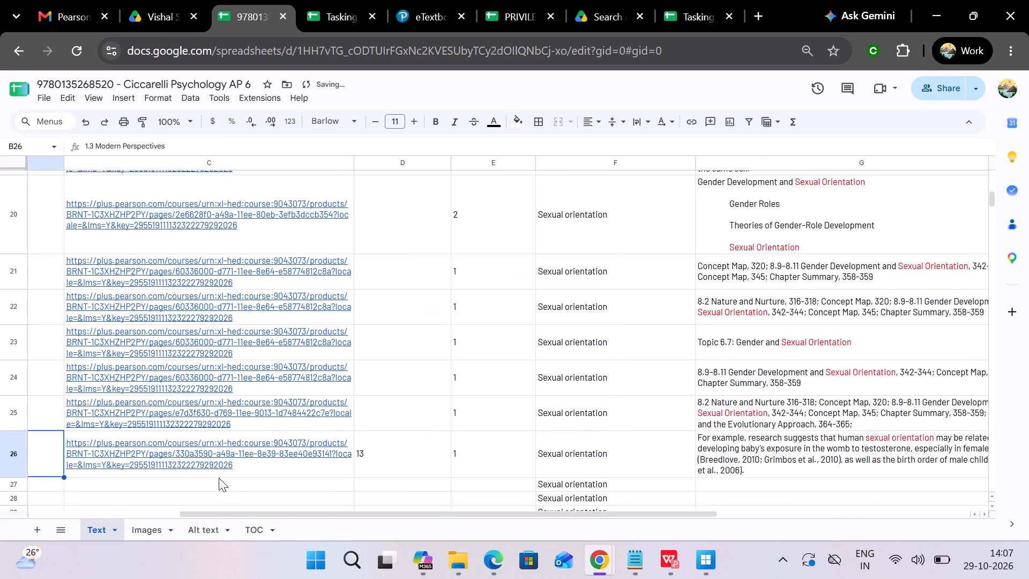
scroll(219, 478, "right", 3)
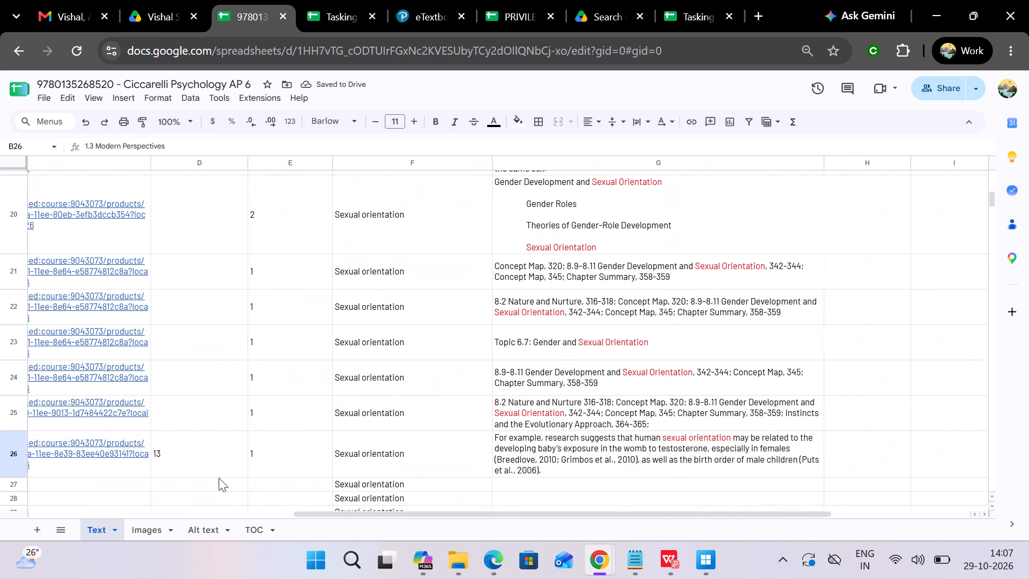
scroll(219, 478, "right", 2)
scroll(219, 478, "down", 1)
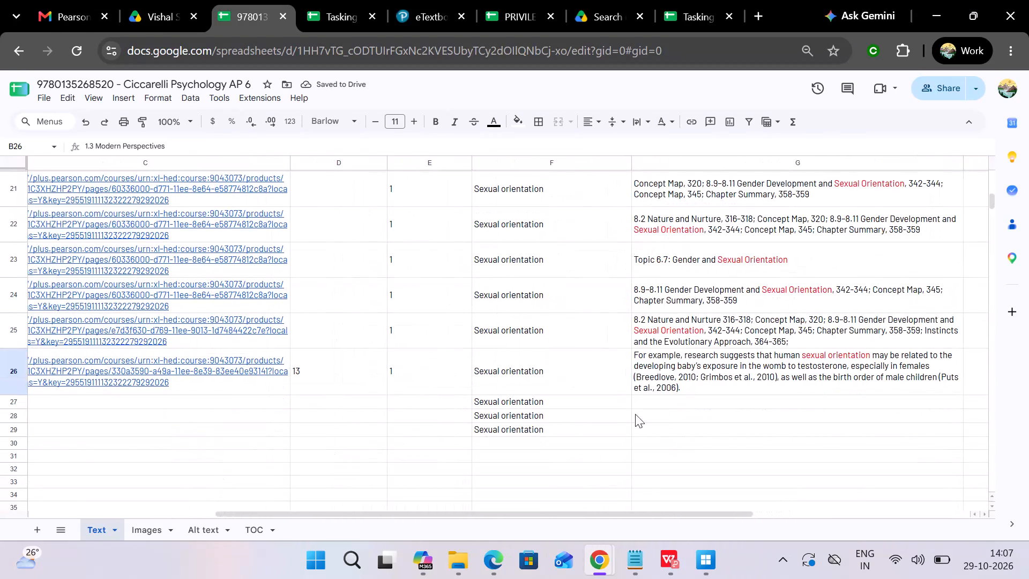
left_click(676, 405)
key("alt+Tab")
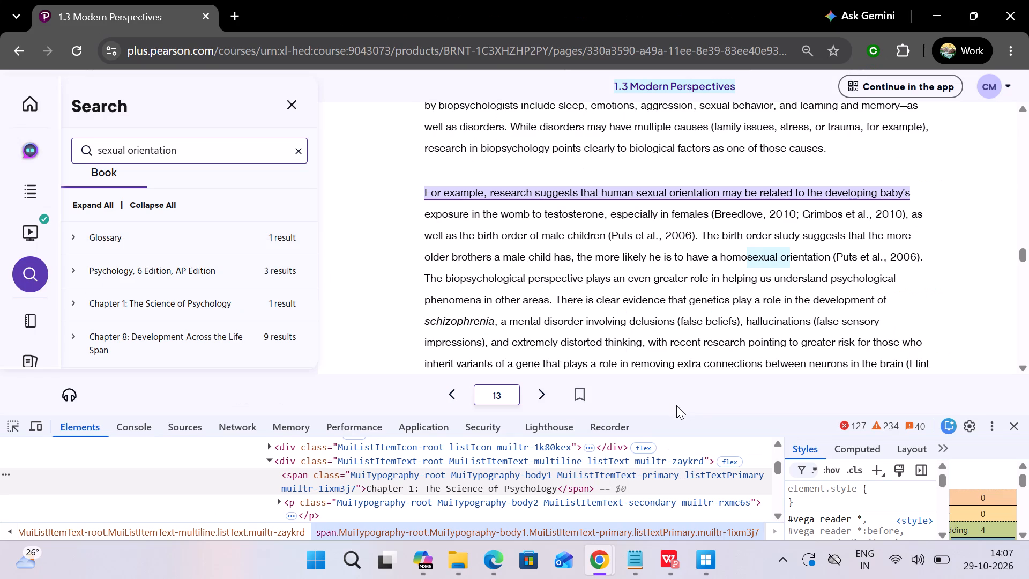
left_click(1011, 425)
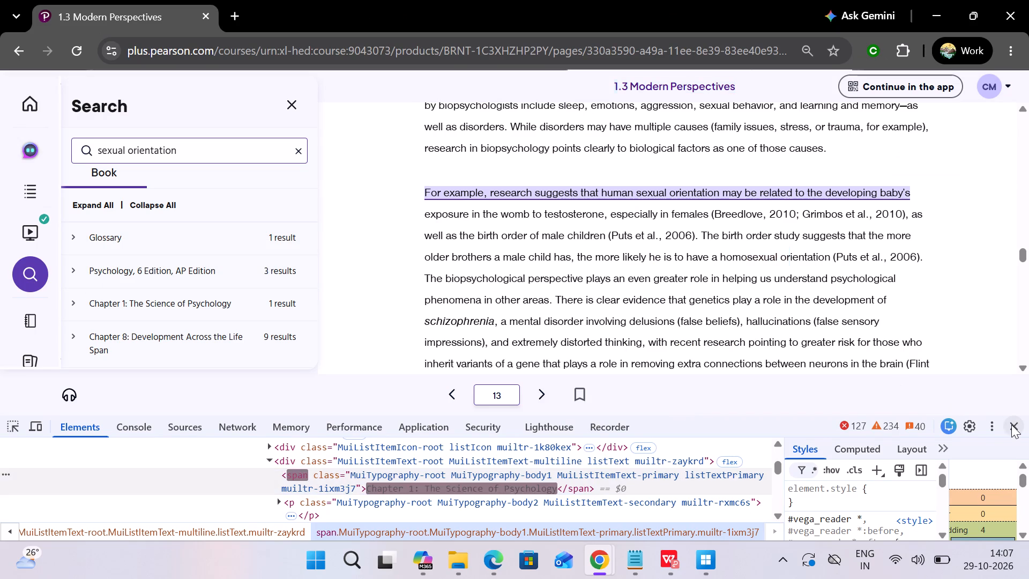
key("ctrl+f")
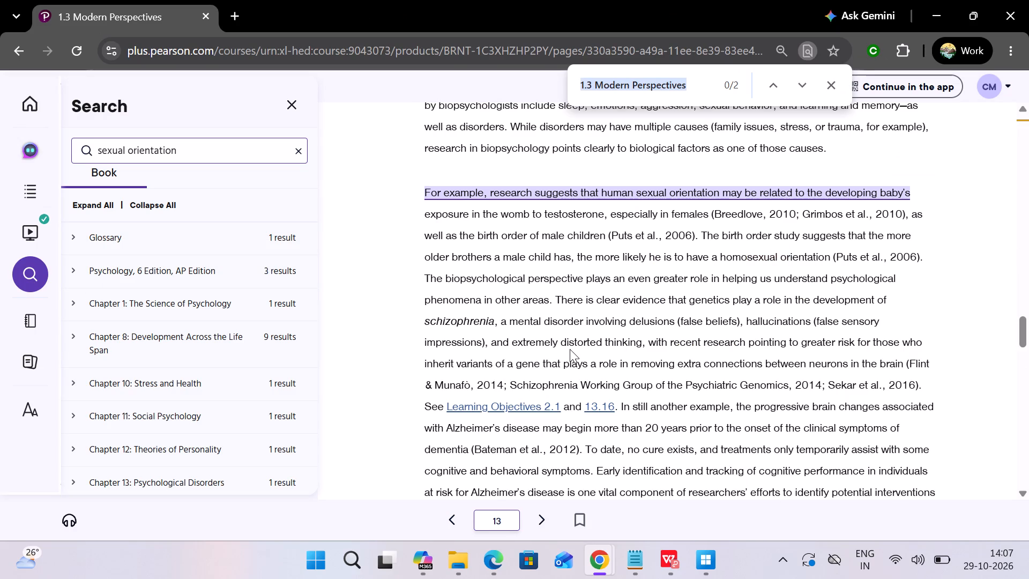
type("sexual")
key("space")
type("or")
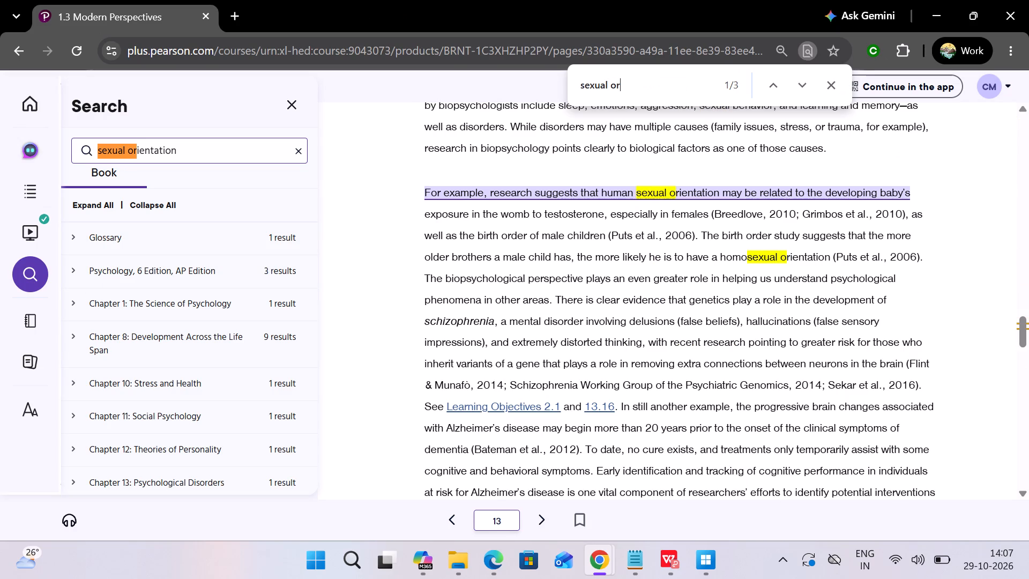
type("ientatio")
key("n")
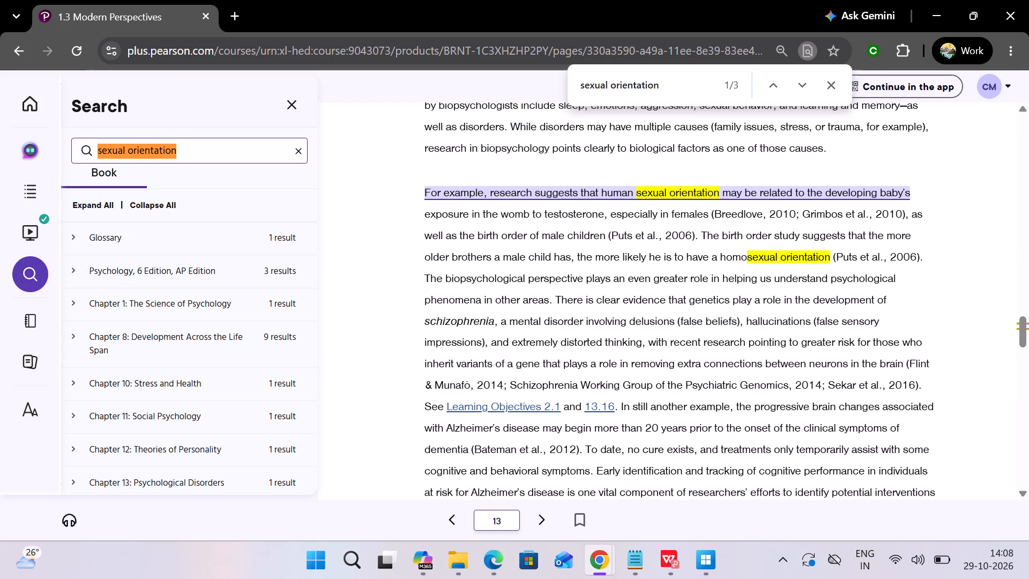
Capture a screenshot of the birth order passage containing "homosexual orientation" on page 13.
key("ctrl+Print")
left_click_drag(403, 220, 970, 295)
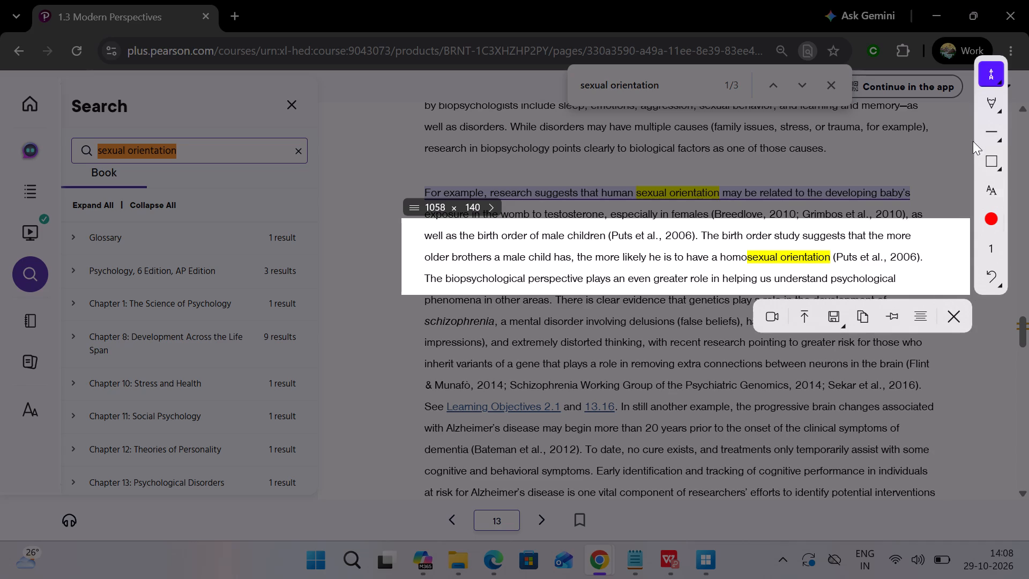
Outline "homosexual orientation" with a red rectangle in the captured screenshot and copy the annotated image.
left_click(984, 155)
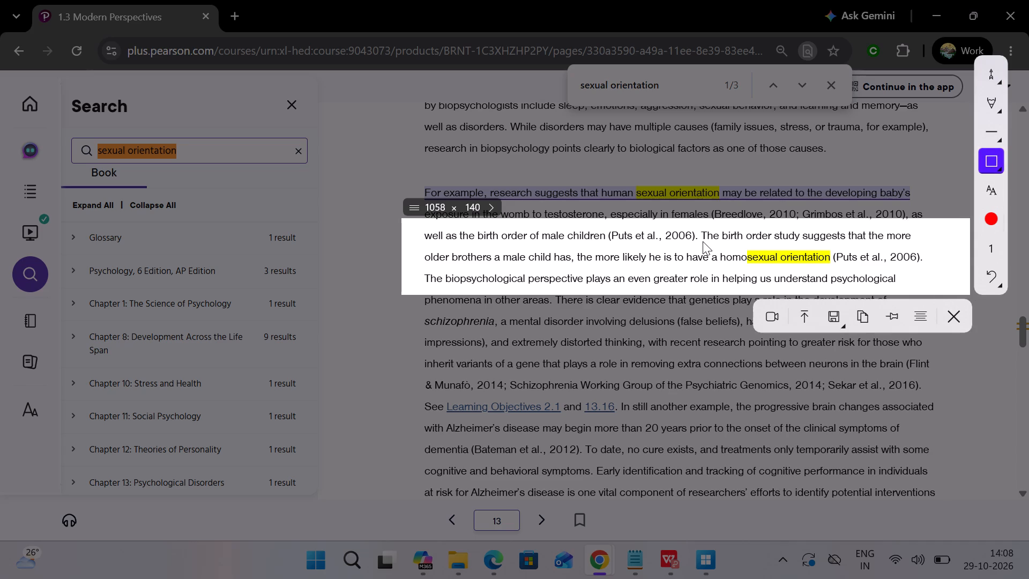
left_click_drag(703, 241, 846, 271)
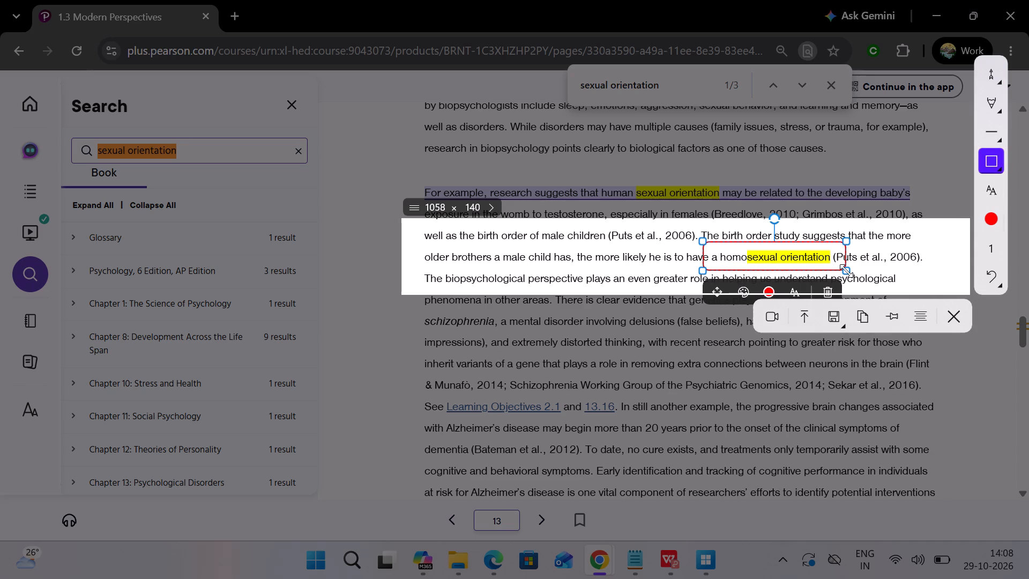
key("ctrl+c")
key("alt+Tab")
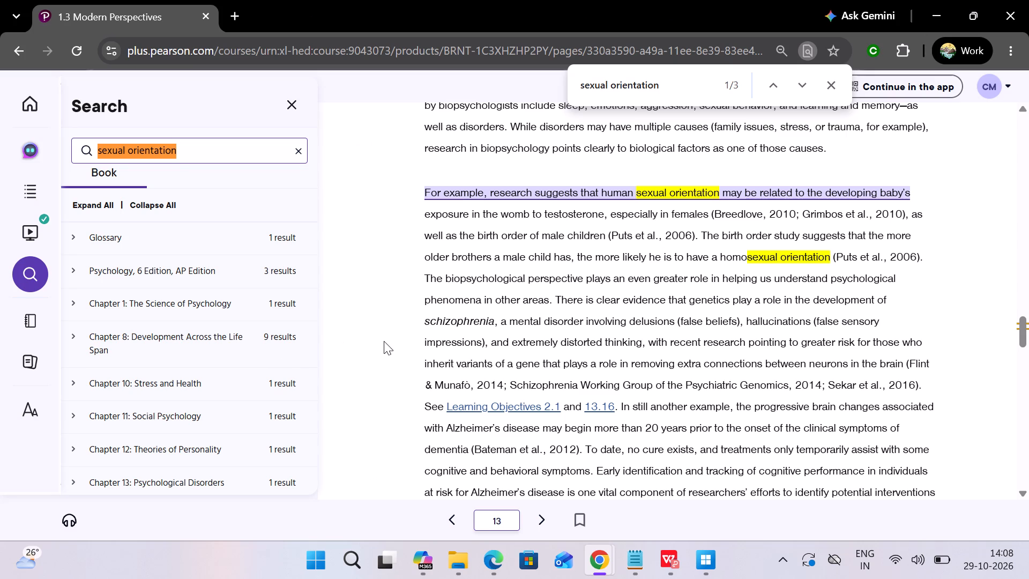
left_click(237, 310)
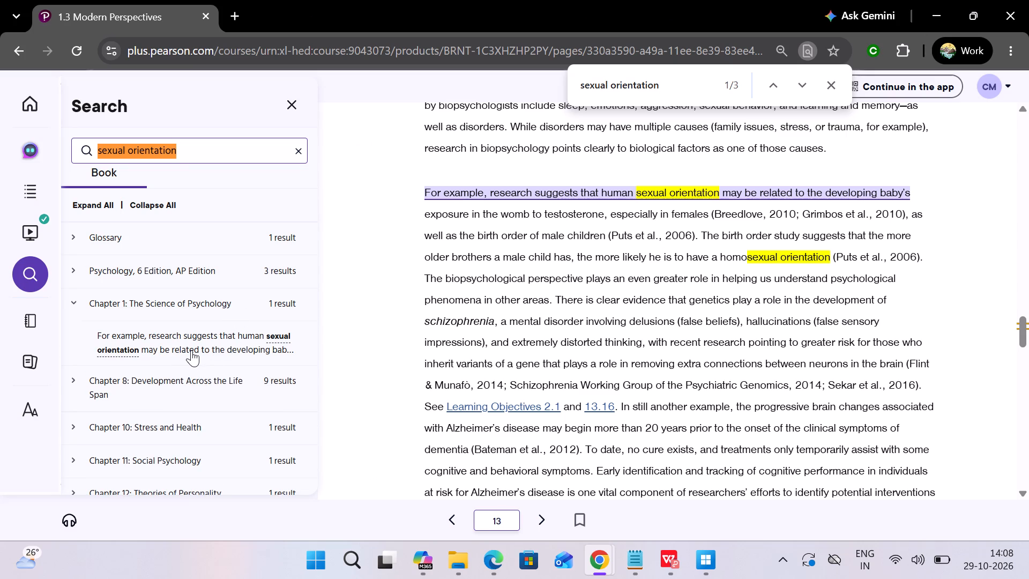
left_click(180, 385)
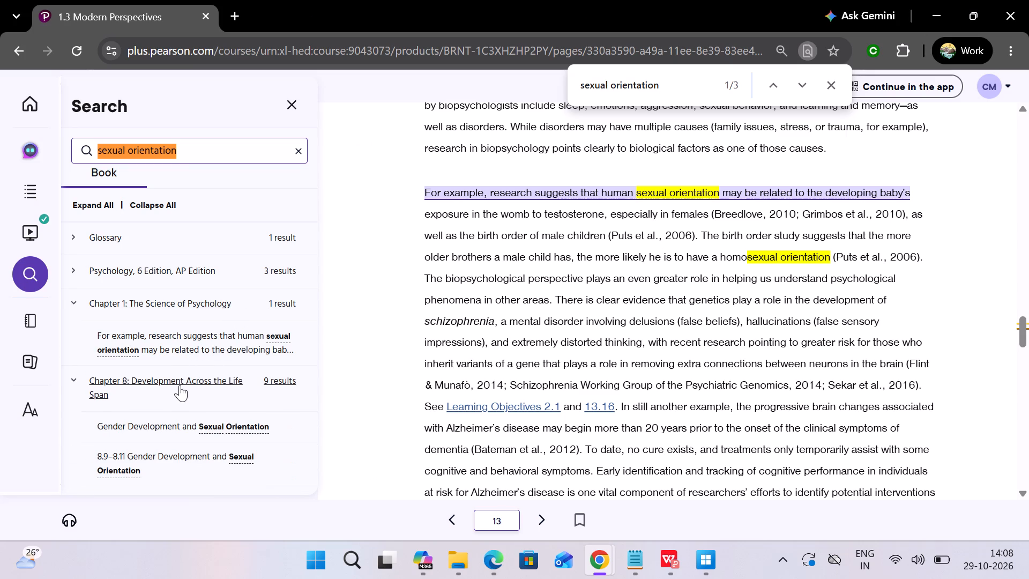
left_click(159, 302)
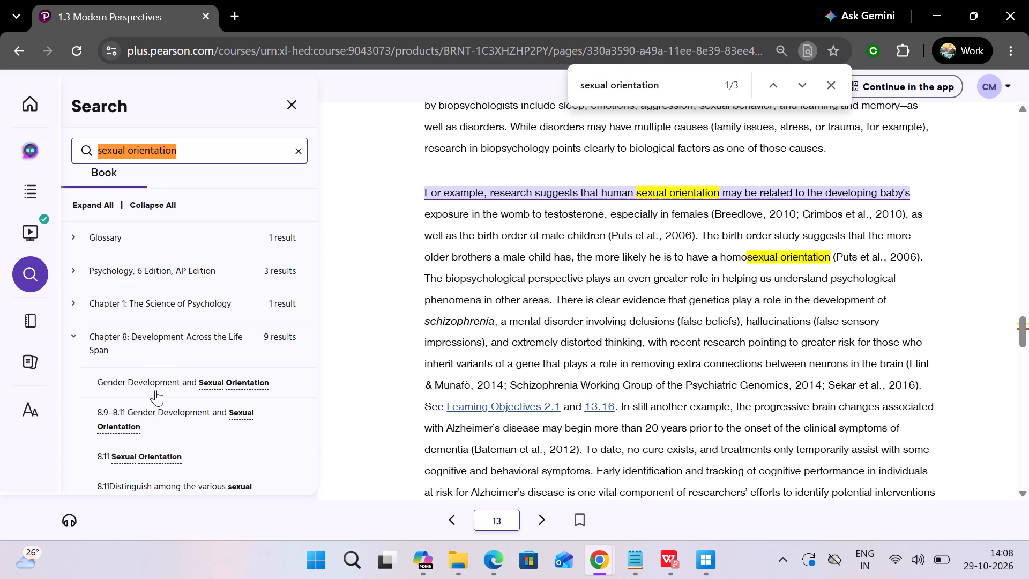
left_click(140, 335)
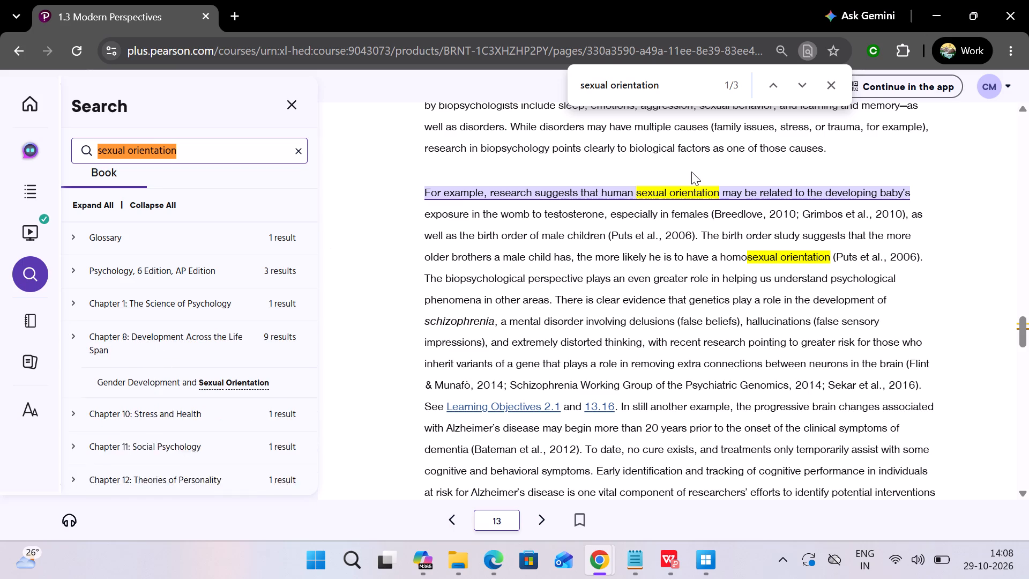
left_click(794, 87)
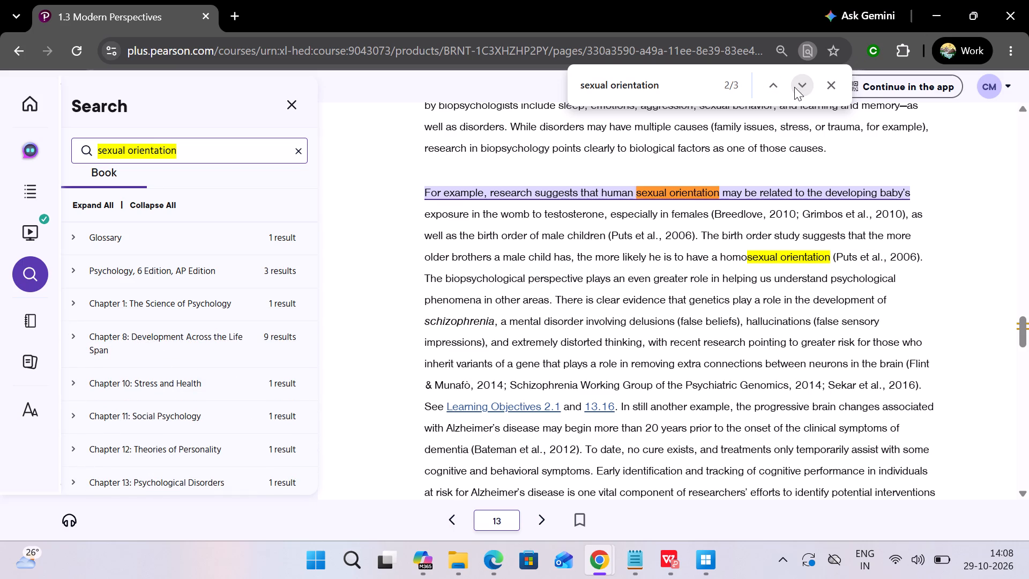
left_click(794, 87)
triple_click(794, 87)
left_click(794, 87)
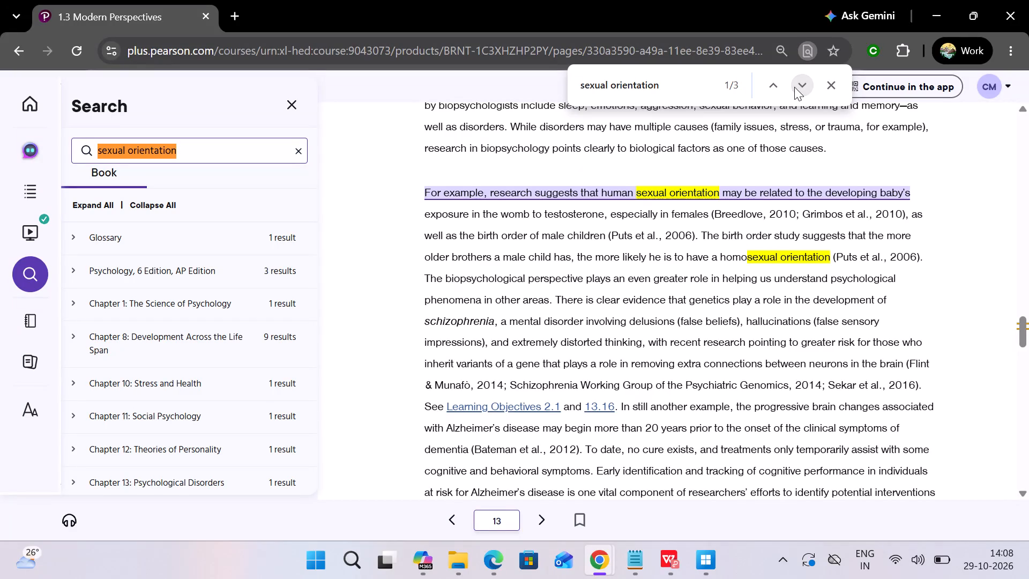
Open the Chapter 8 search result "Gender Development and Sexual Orientation" and close the in-page find.
left_click(150, 336)
left_click(150, 381)
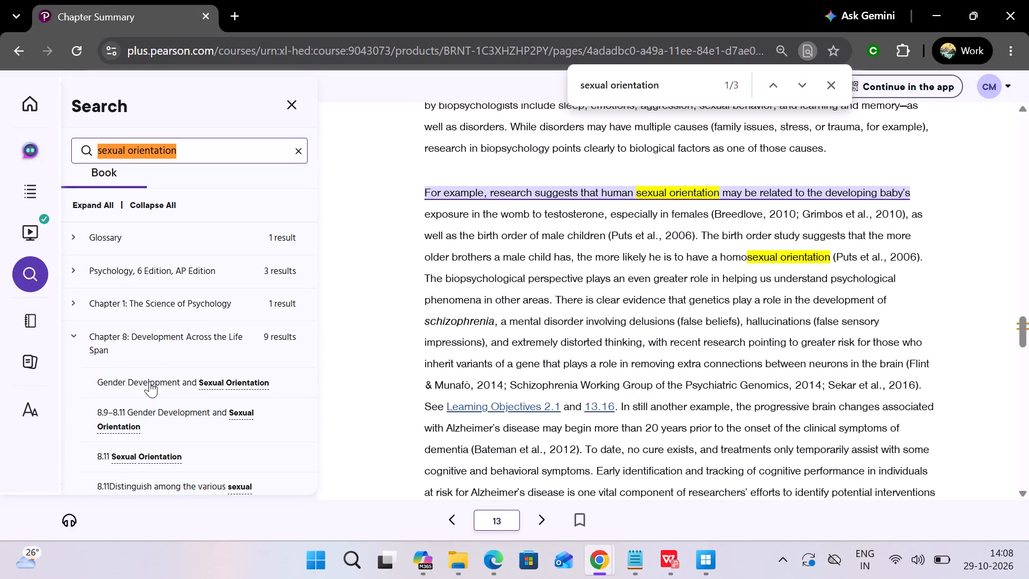
left_click(138, 349)
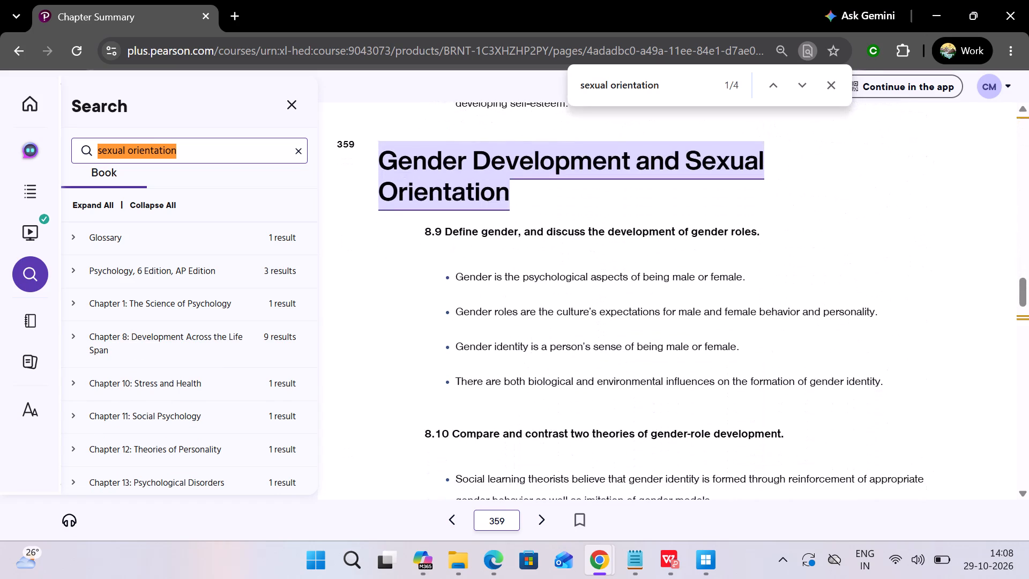
left_click(822, 86)
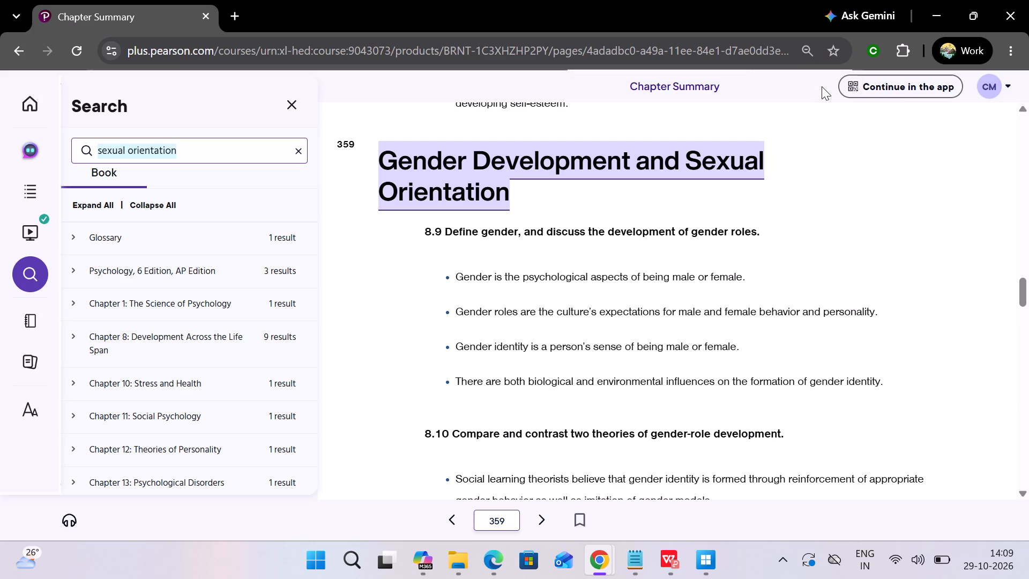
Find "sexual ori" within the Chapter Summary page and move to the match in objective 8.11.
key("ctrl+f")
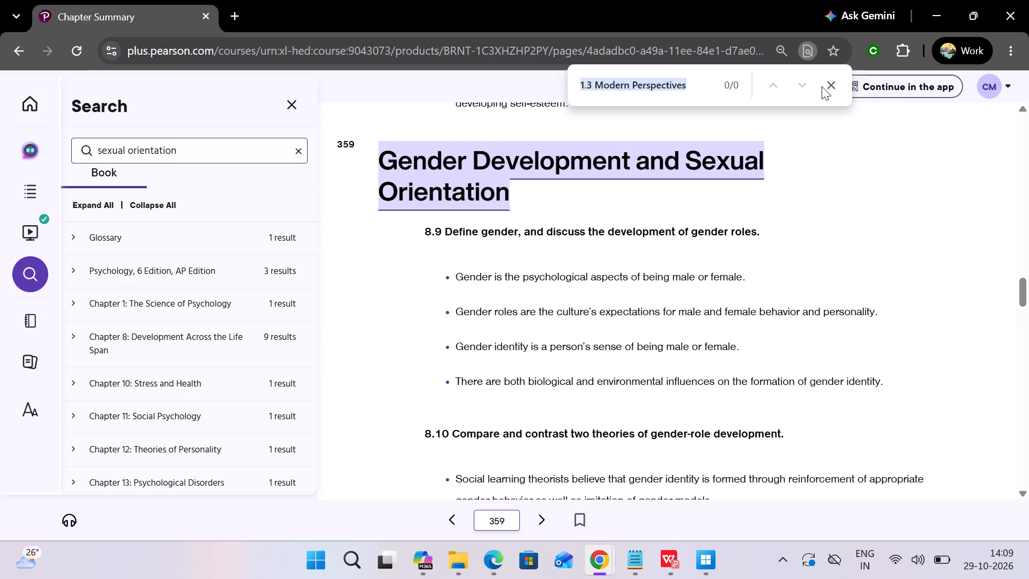
key("ctrl+z")
left_click(688, 94)
key("BackSpace")
key("BackSpace")
key("BackSpace")
key("BackSpace")
key("BackSpace")
key("BackSpace")
key("BackSpace")
key("BackSpace")
key("BackSpace")
key("BackSpace")
key("BackSpace")
key("BackSpace")
key("BackSpace")
key("BackSpace")
key("BackSpace")
key("BackSpace")
key("BackSpace")
key("BackSpace")
key("BackSpace")
key("BackSpace")
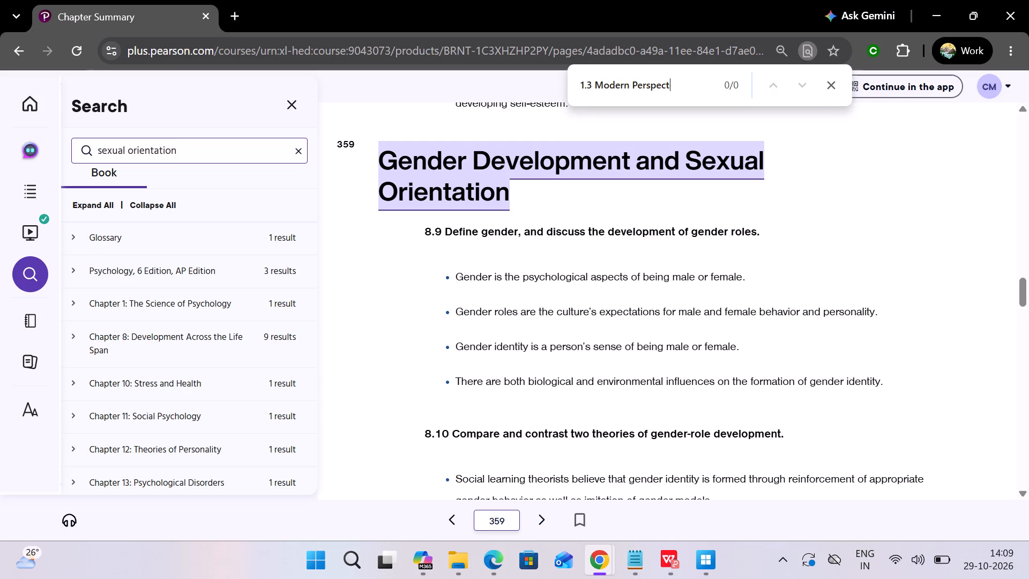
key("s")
key("BackSpace")
key("BackSpace")
key("BackSpace")
key("BackSpace")
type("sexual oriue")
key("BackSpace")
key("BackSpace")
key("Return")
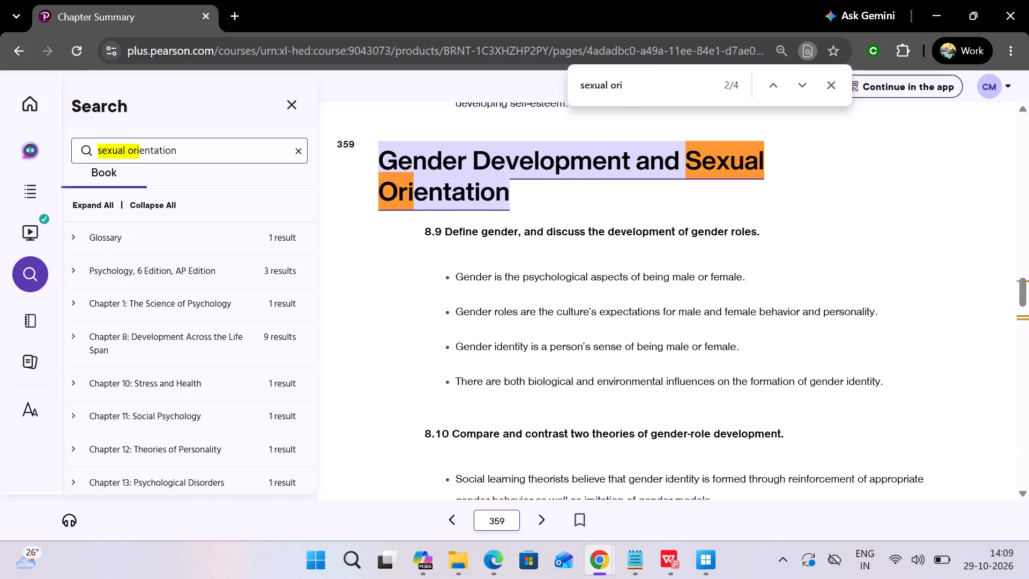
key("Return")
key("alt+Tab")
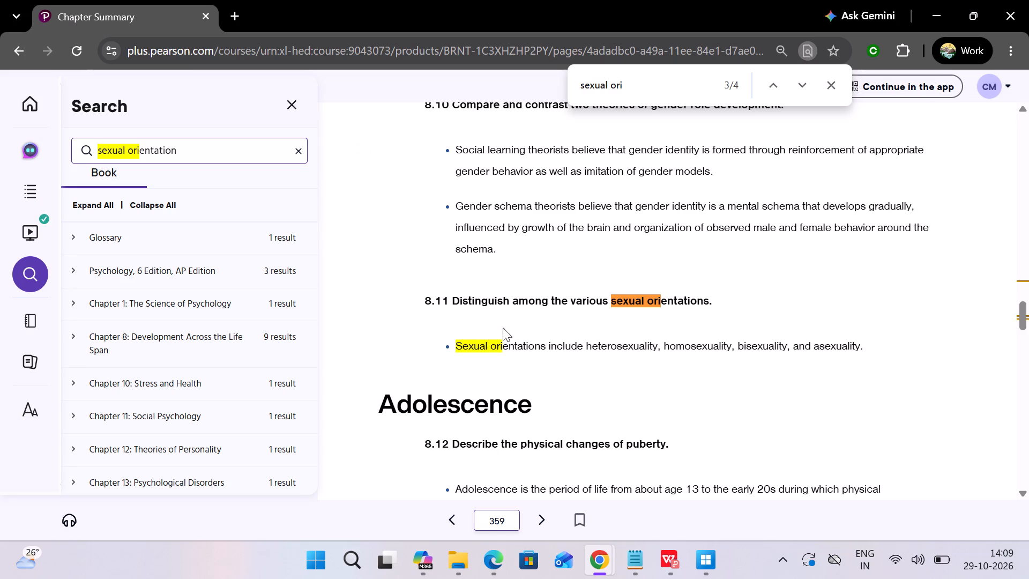
left_click(147, 317)
left_click(162, 344)
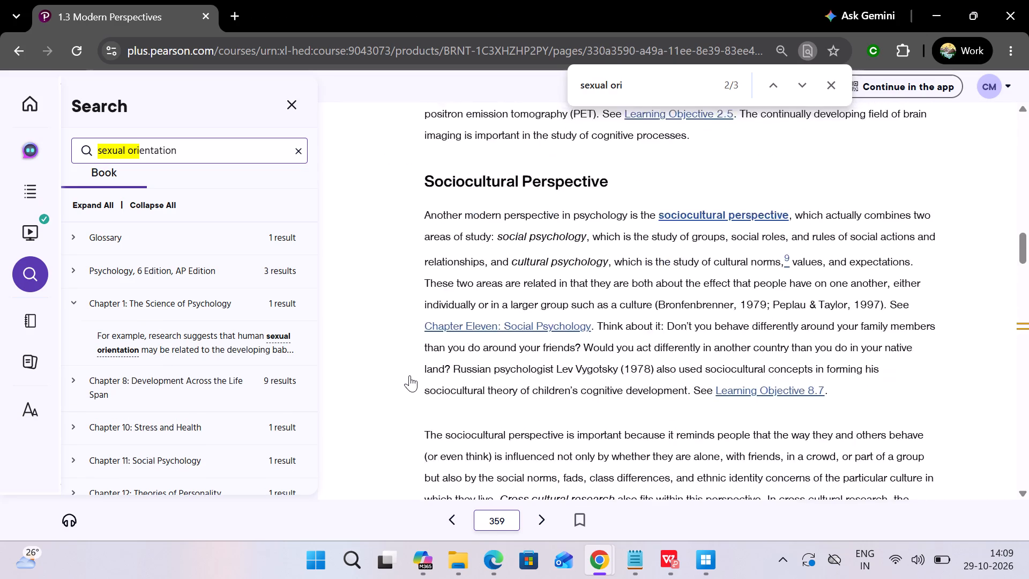
scroll(436, 382, "down", 1)
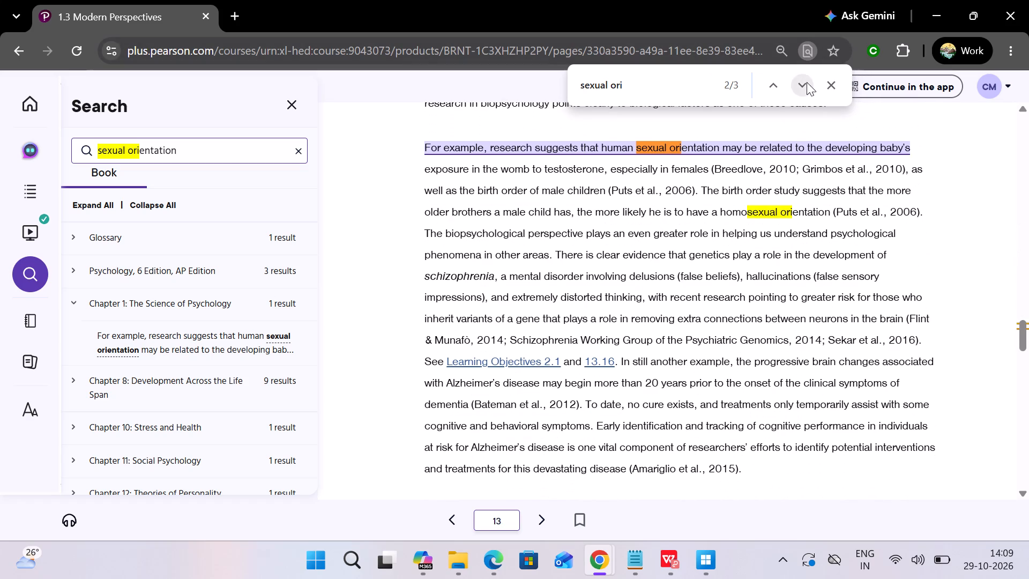
left_click(807, 82)
left_click(807, 82)
left_click(807, 82)
left_click(807, 82)
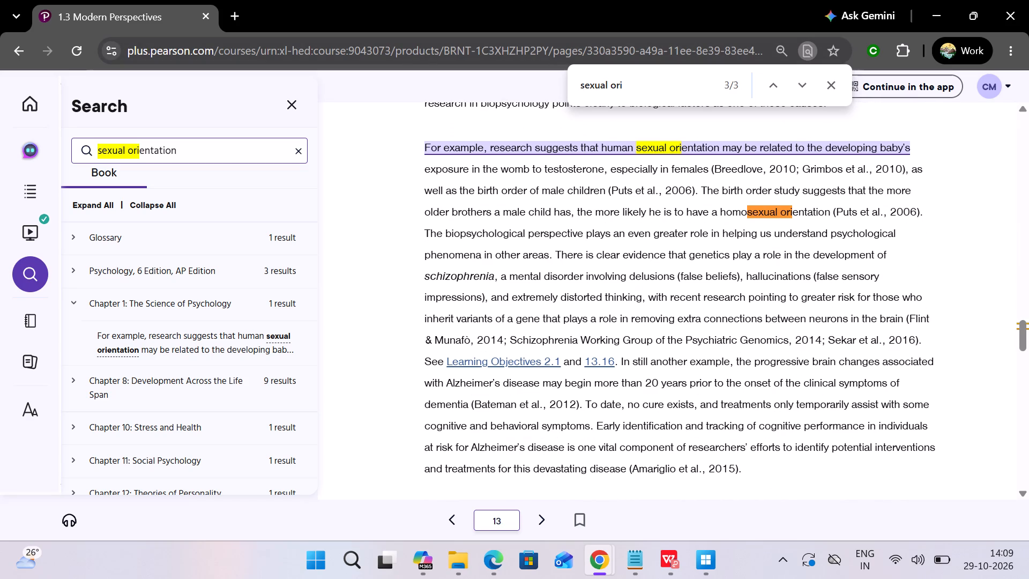
Copy the sentence beginning "The birth order study suggests" and append it to cell G26's text after a space.
left_click_drag(702, 189, 898, 201)
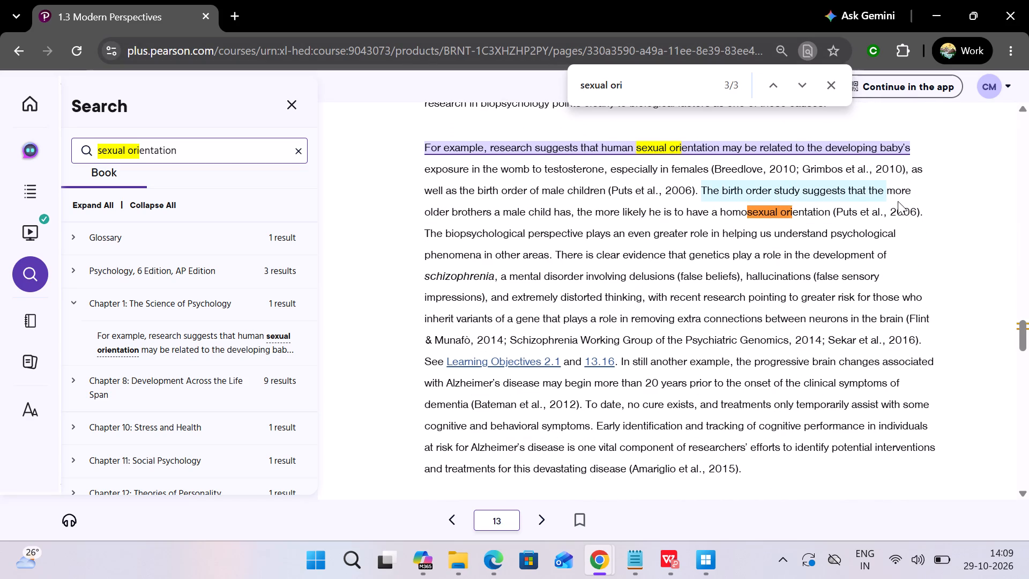
left_click_drag(898, 201, 923, 207)
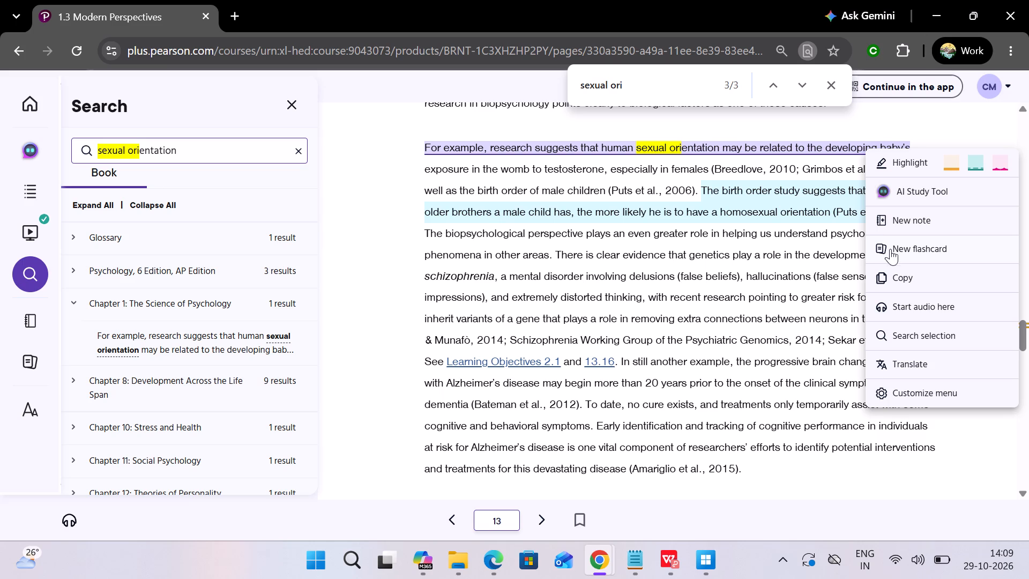
left_click(887, 271)
key("alt+Tab")
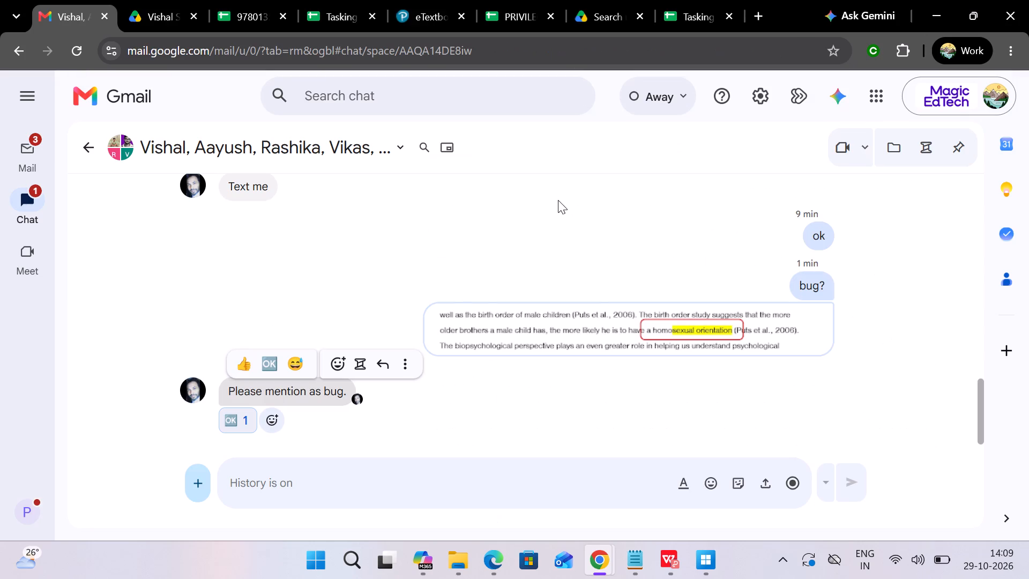
left_click(262, 9)
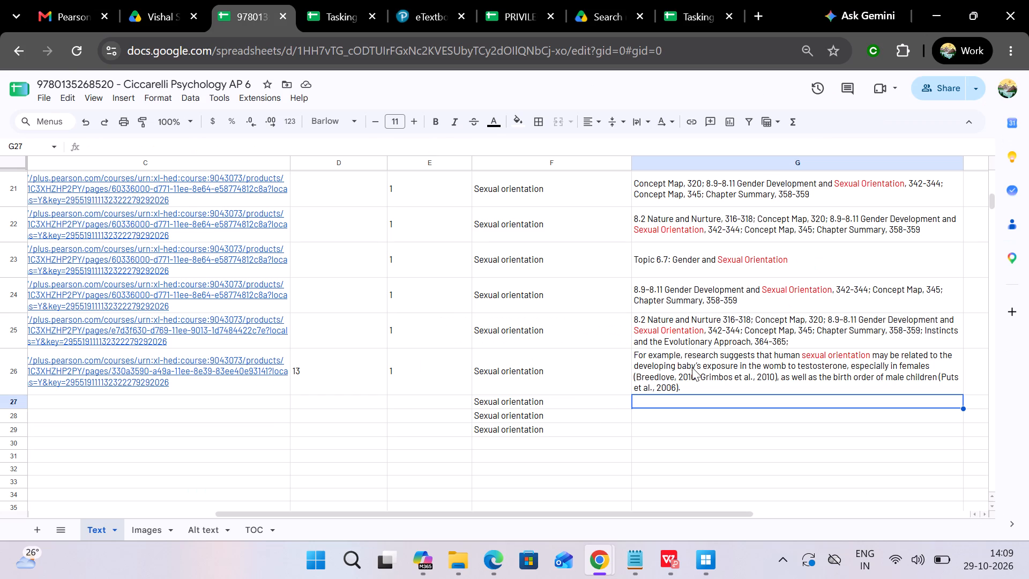
double_click(692, 367)
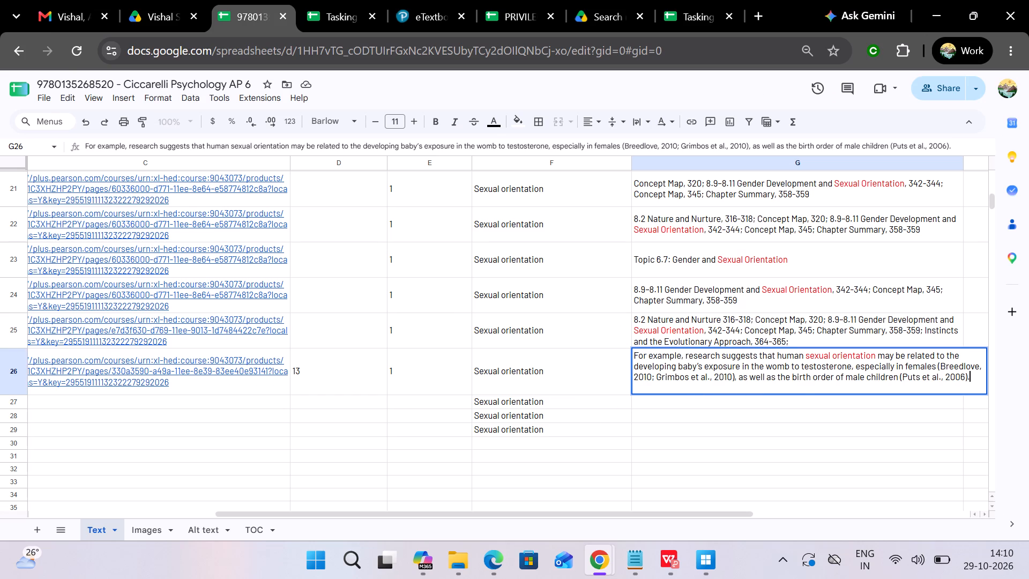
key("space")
key("ctrl+v")
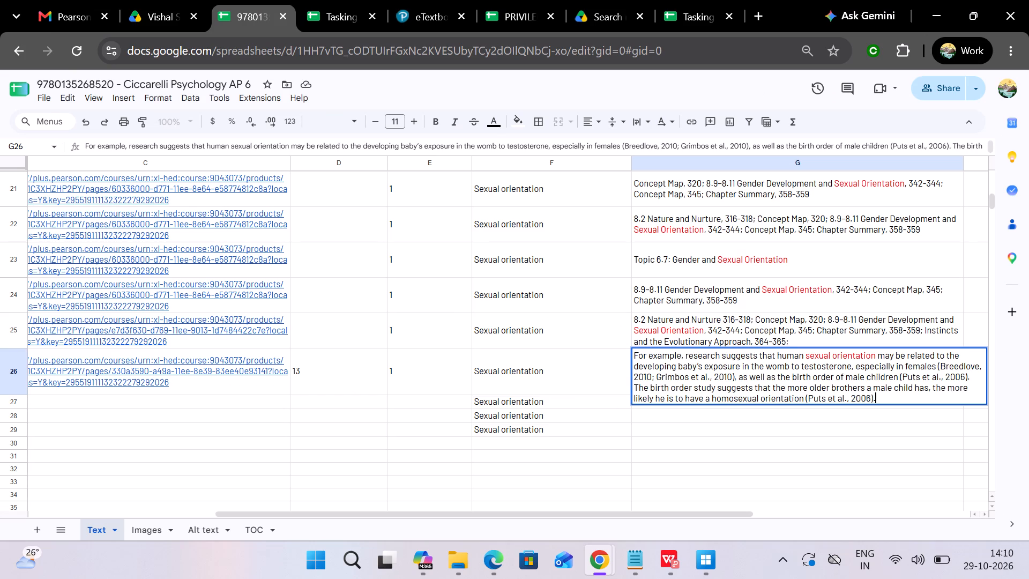
left_click(634, 384)
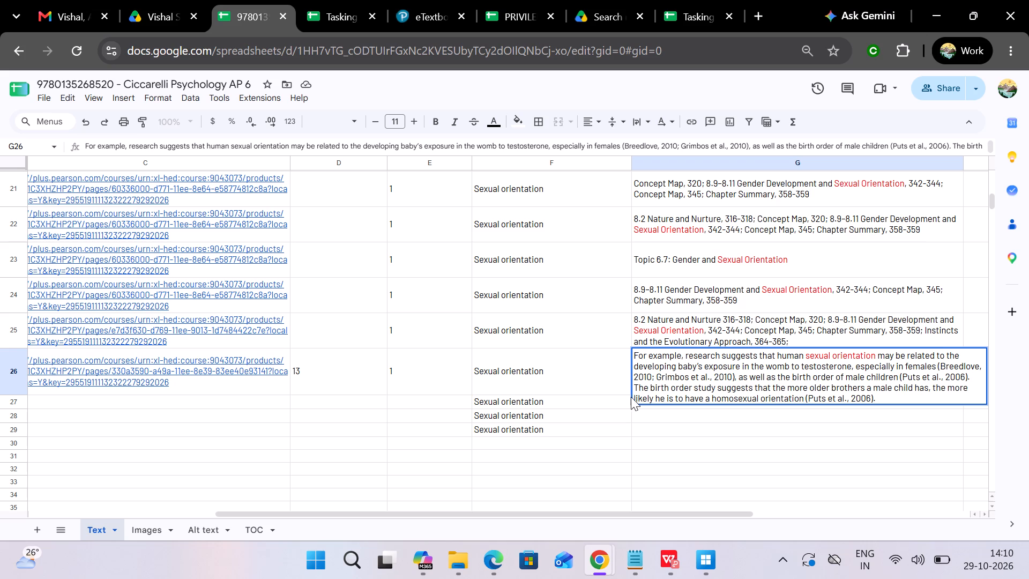
key("BackSpace")
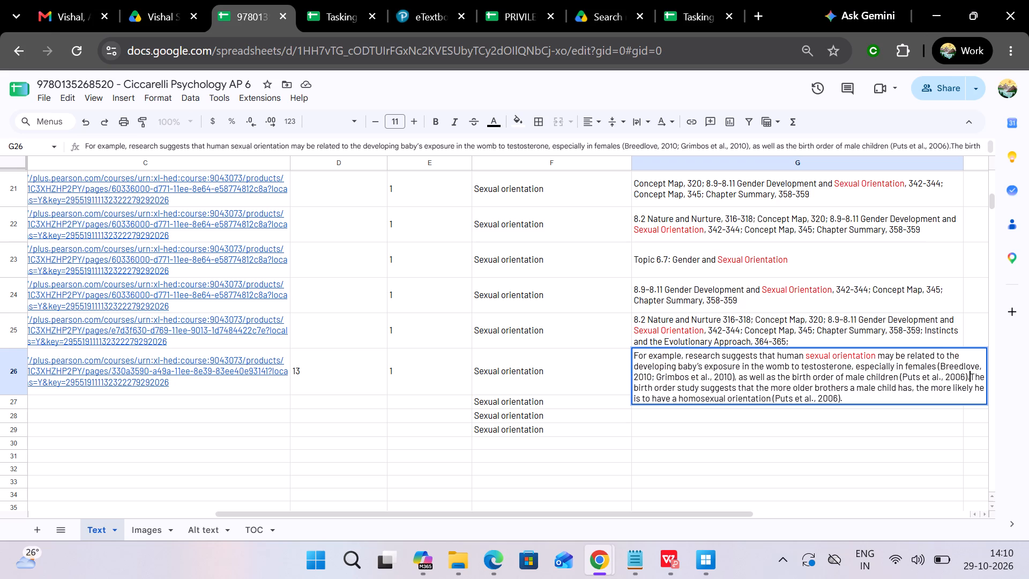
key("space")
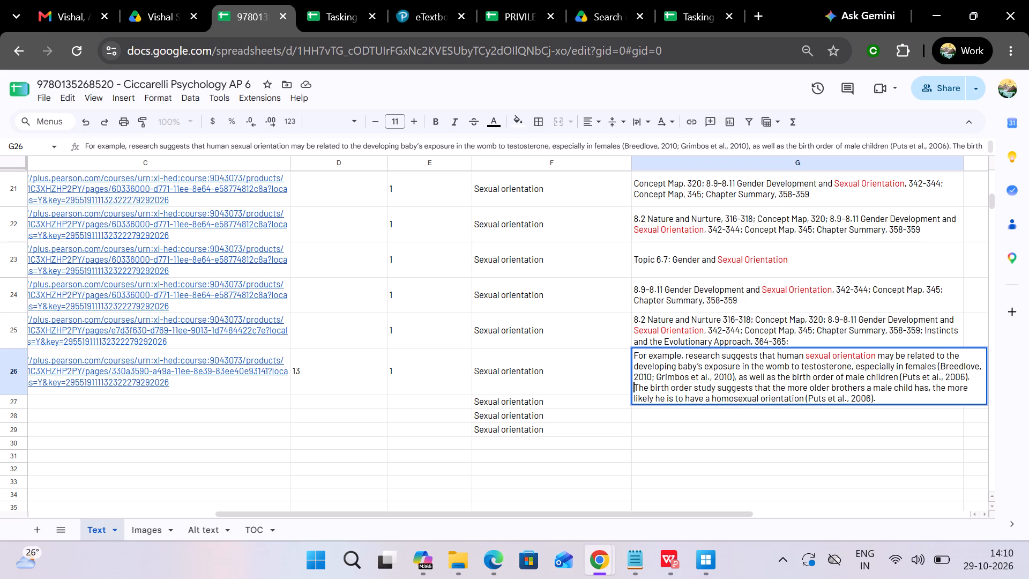
Select the "sexual orientation" part of "homosexual orientation" in the last sentence of cell G26.
left_click_drag(734, 398, 788, 401)
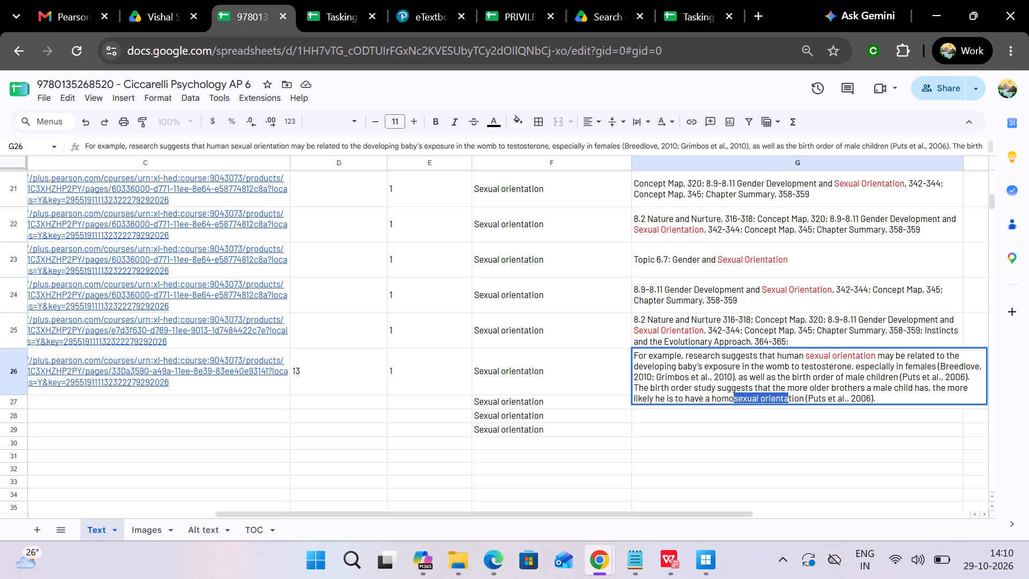
Select "sexual orientation" inside the word pair "homosexual orientation" in cell G26's excerpt for text colouring.
left_click_drag(788, 401, 804, 402)
left_click(497, 132)
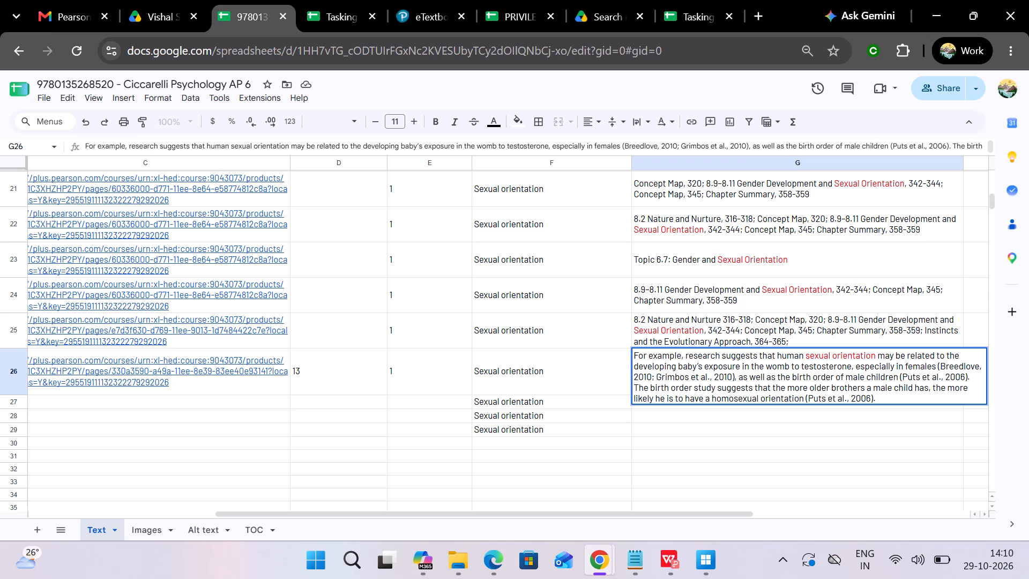
left_click_drag(735, 399, 795, 400)
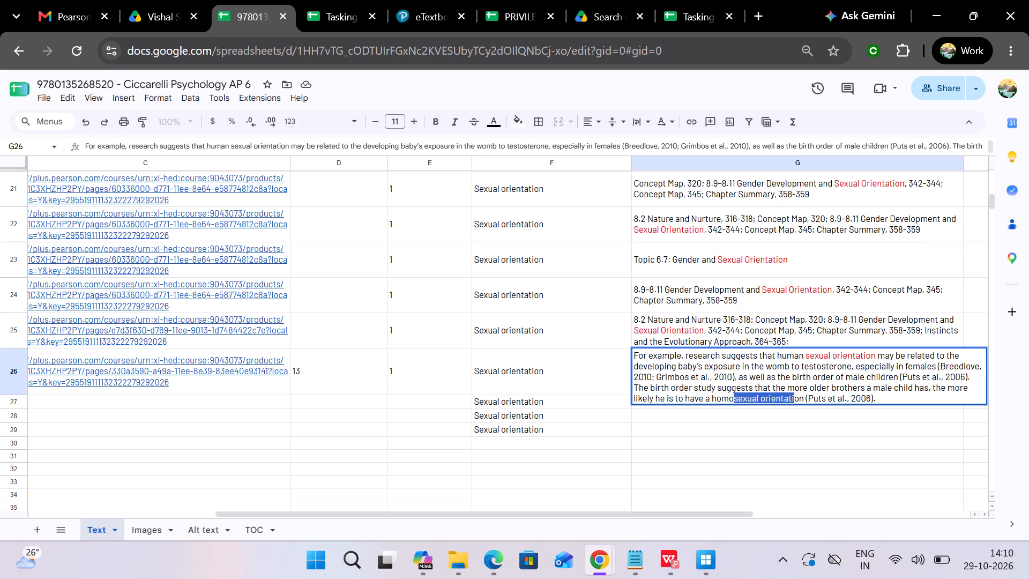
left_click_drag(795, 400, 803, 400)
Colour the selected "sexual orientation" inside "homosexual orientation" in cell G26's excerpt red.
left_click(495, 127)
left_click(510, 173)
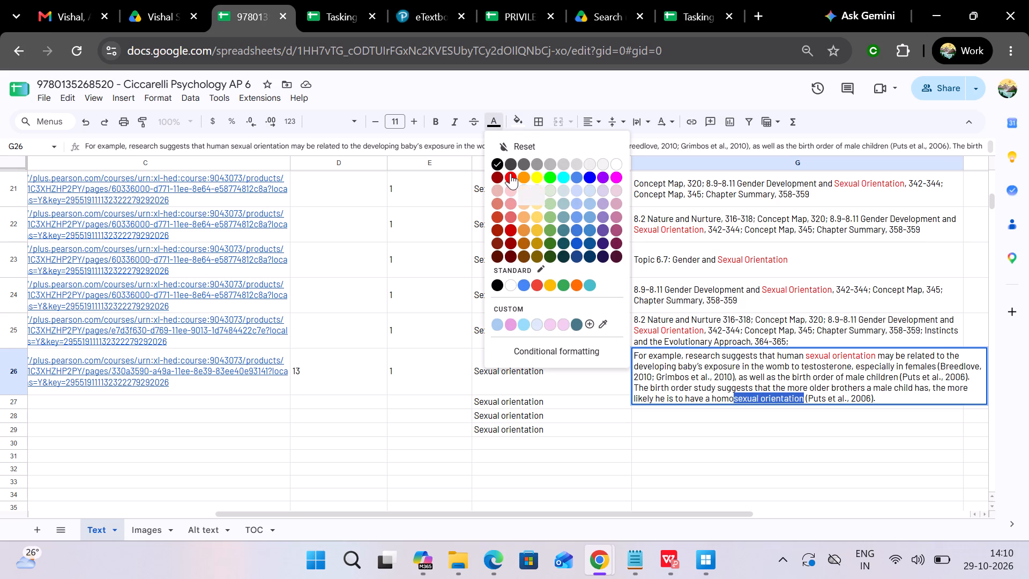
left_click(436, 377)
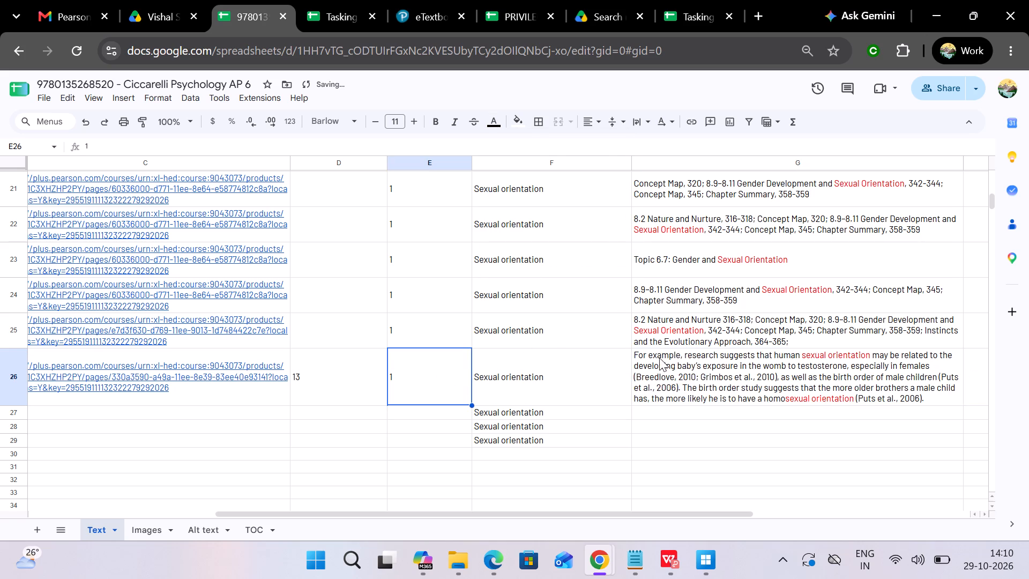
Set the occurrence count in cell E26, on the 1.3 Modern Perspectives row, to 2.
scroll(659, 358, "left", 2)
scroll(659, 358, "right", 1)
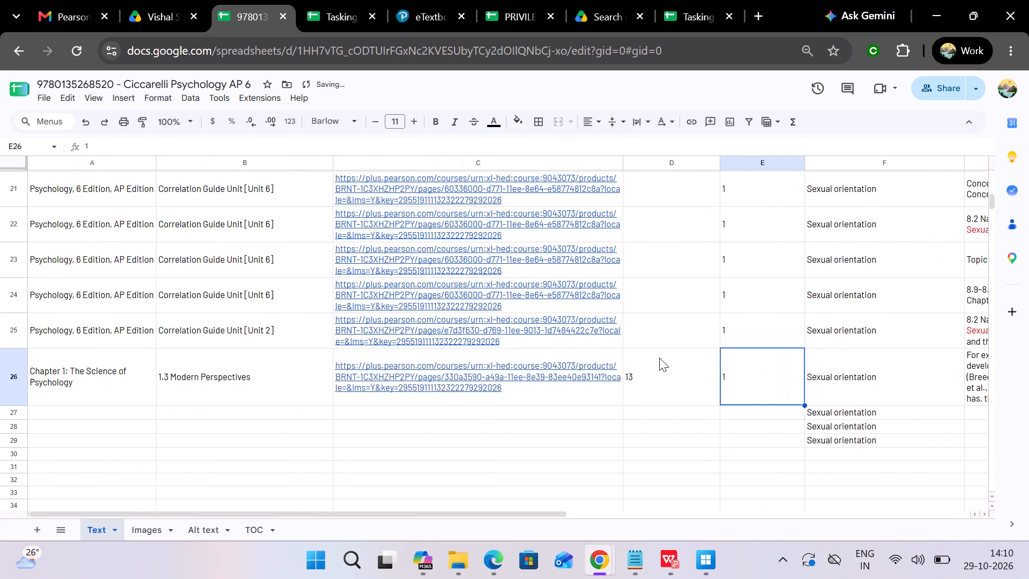
left_click(794, 377)
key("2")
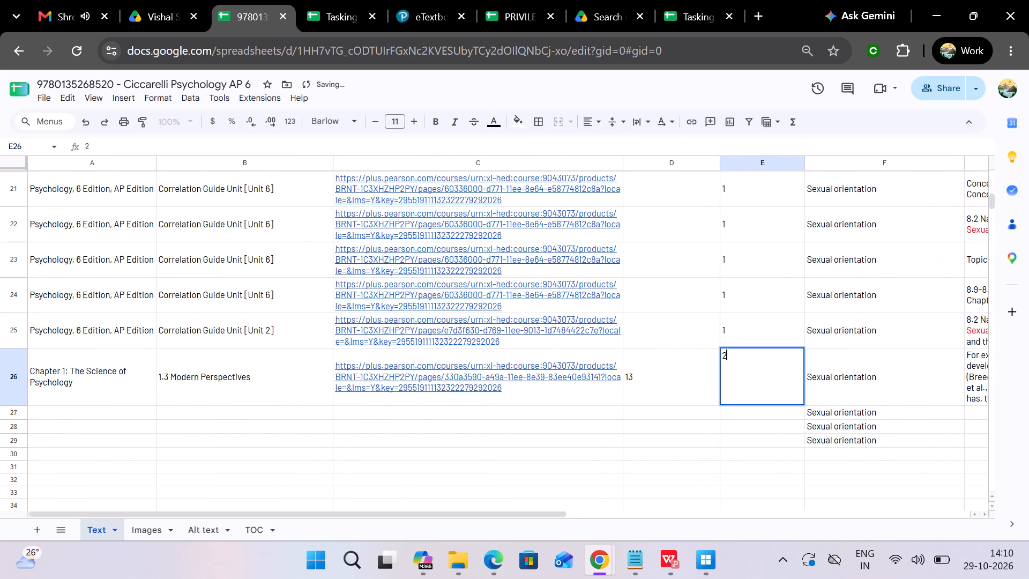
left_click(682, 372)
key("alt+Tab")
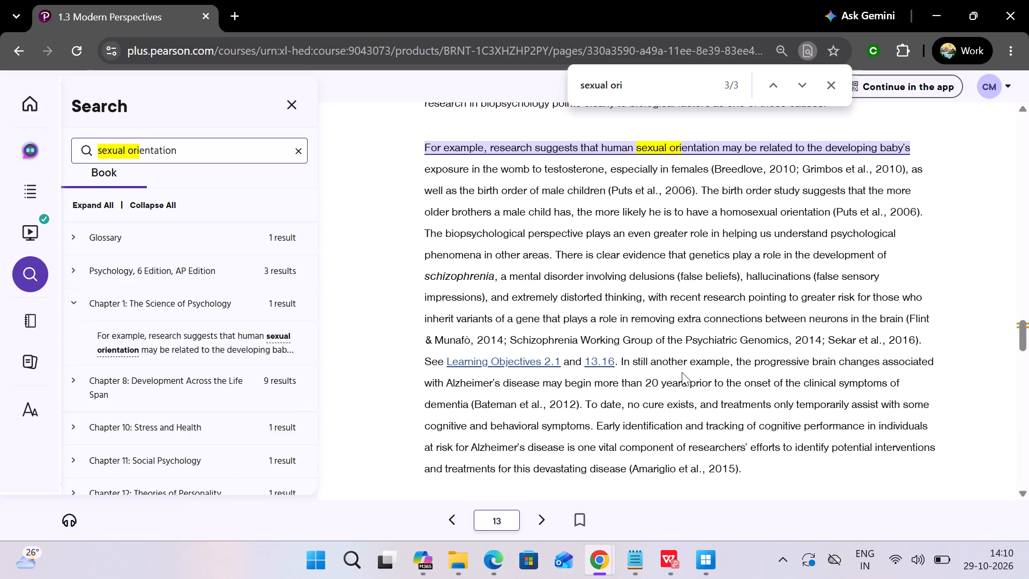
key("alt+Tab")
left_click(62, 11)
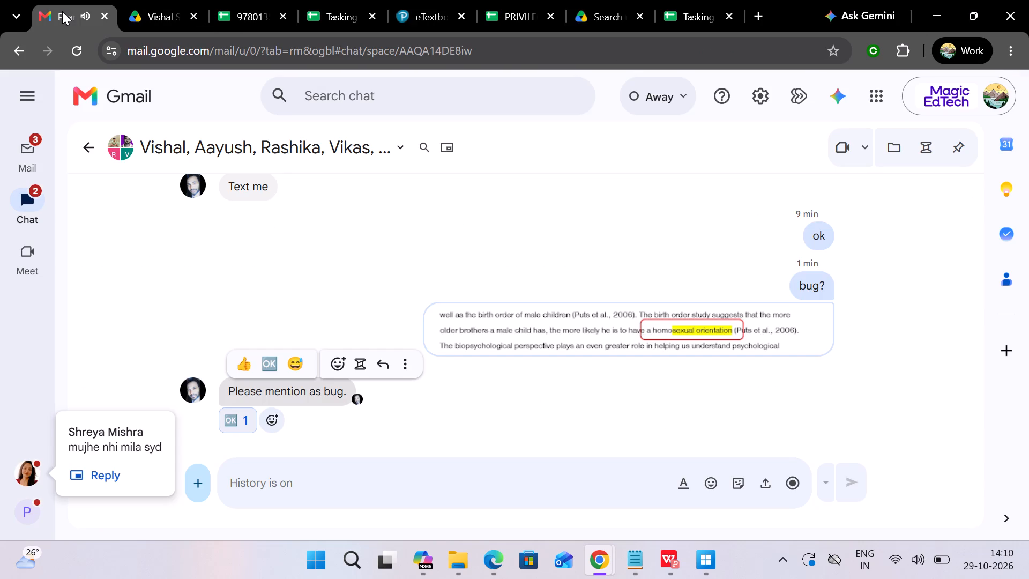
left_click(127, 440)
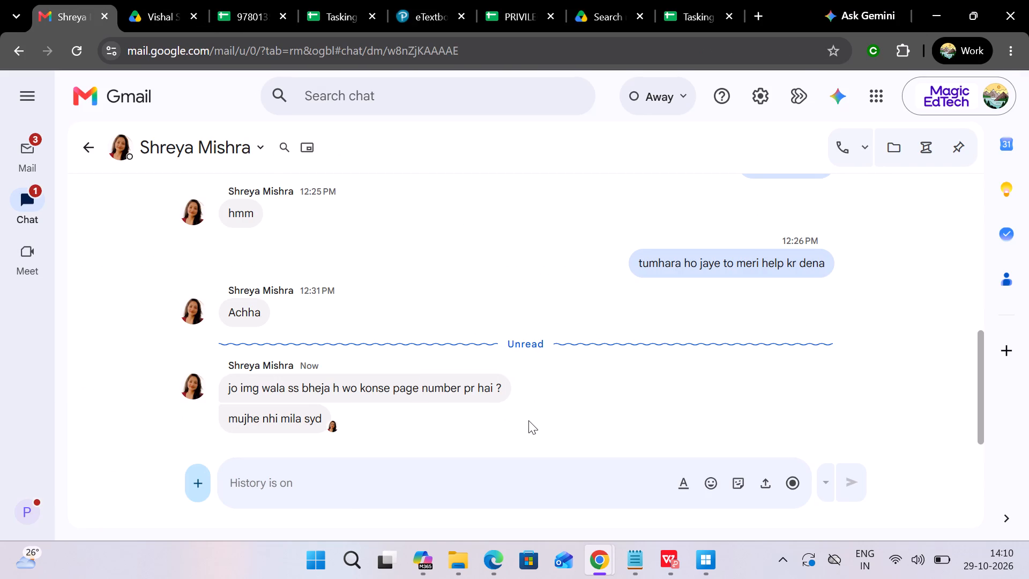
key("alt+Tab")
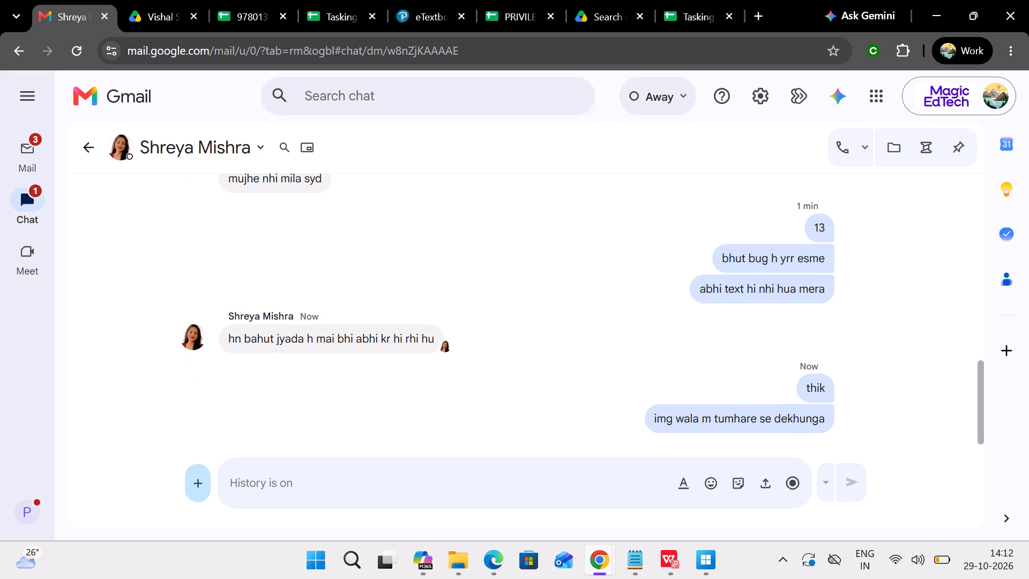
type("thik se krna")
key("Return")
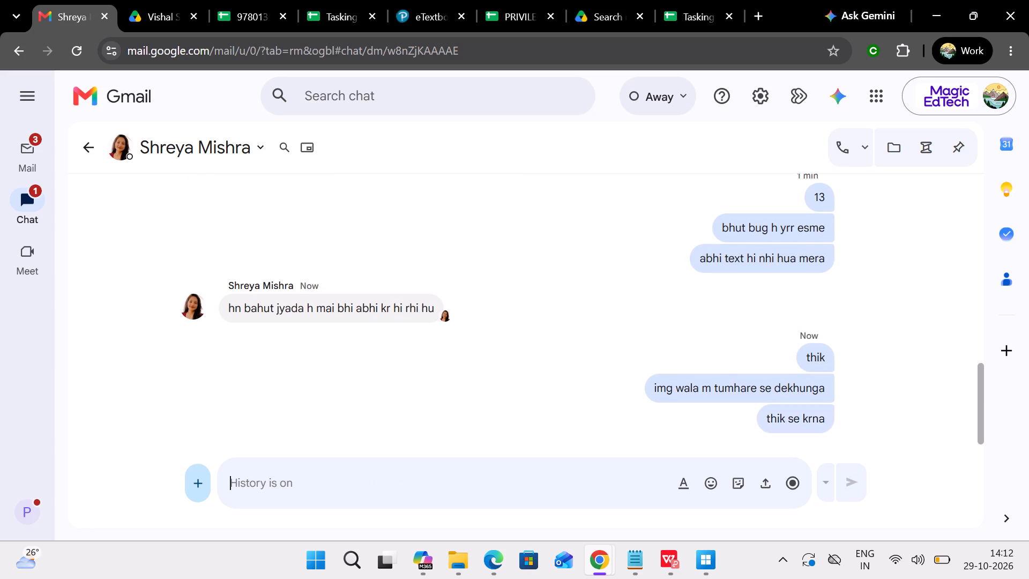
Switch from the chat to the open Google Drive folder containing the test case sheets.
left_click(263, 1)
left_click(174, 10)
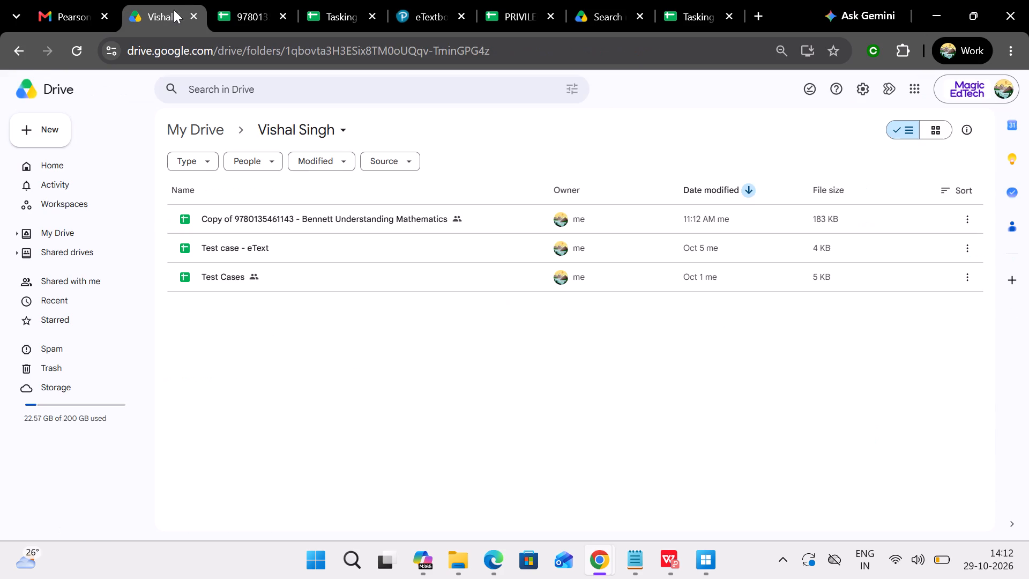
Search Drive for "manual" and open the Manual Results(Remed) folder.
left_click(256, 94)
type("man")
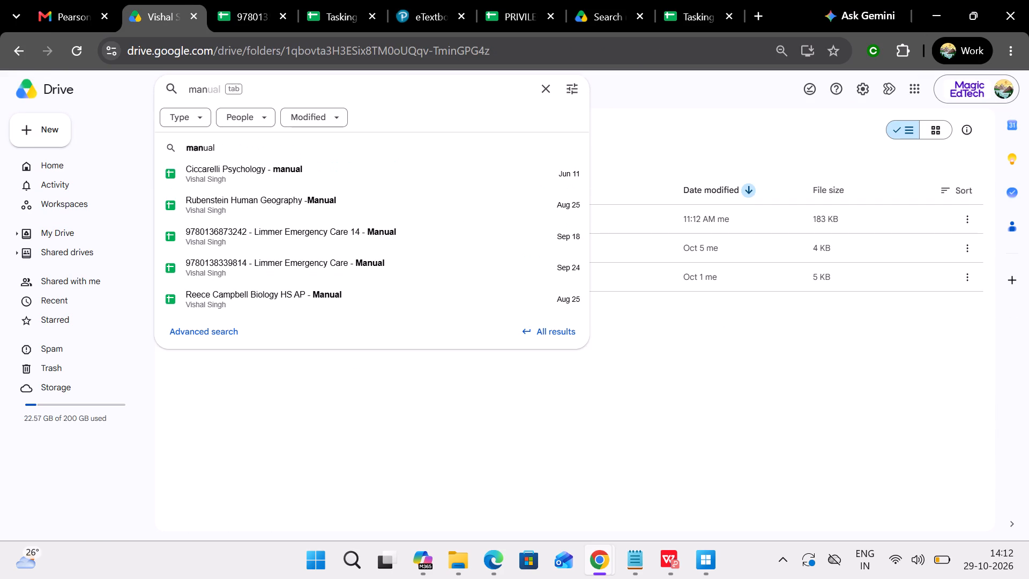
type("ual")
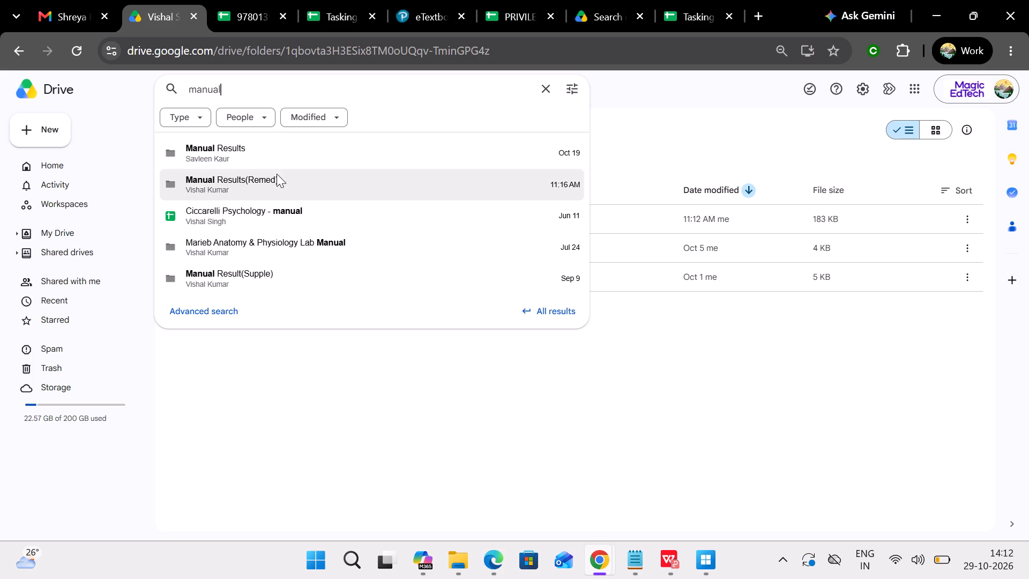
left_click(281, 194)
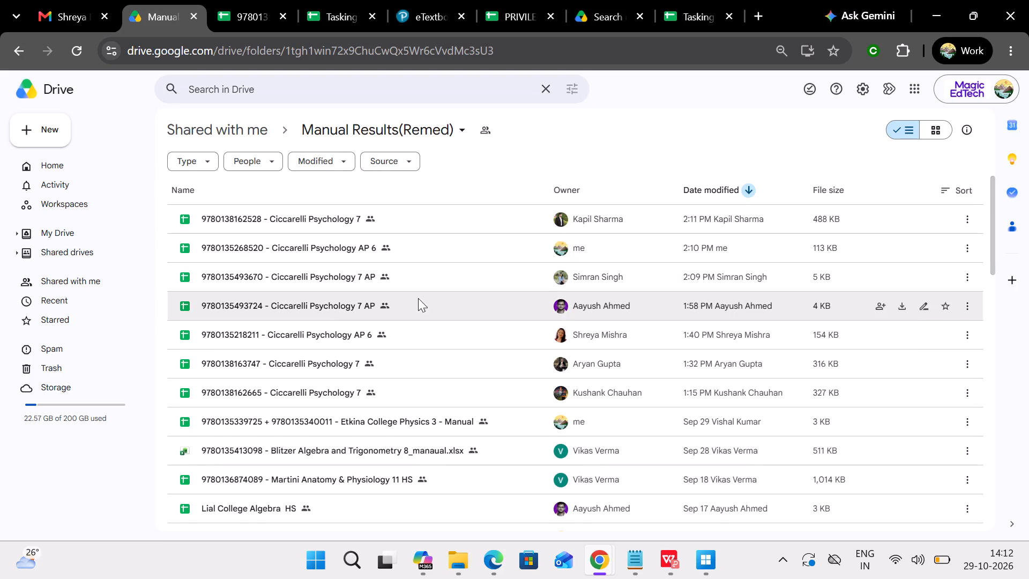
double_click(416, 343)
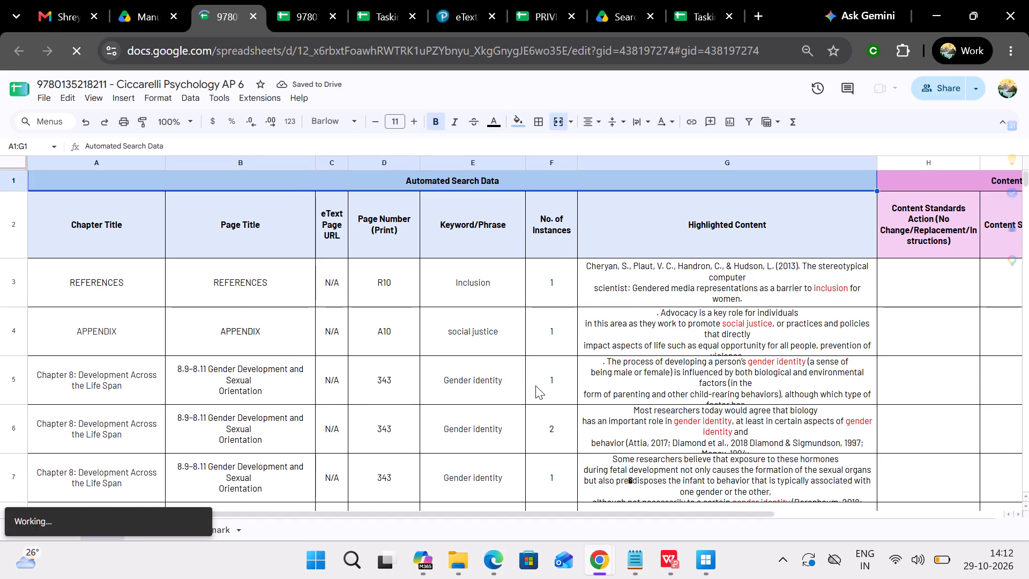
scroll(535, 385, "down", 3)
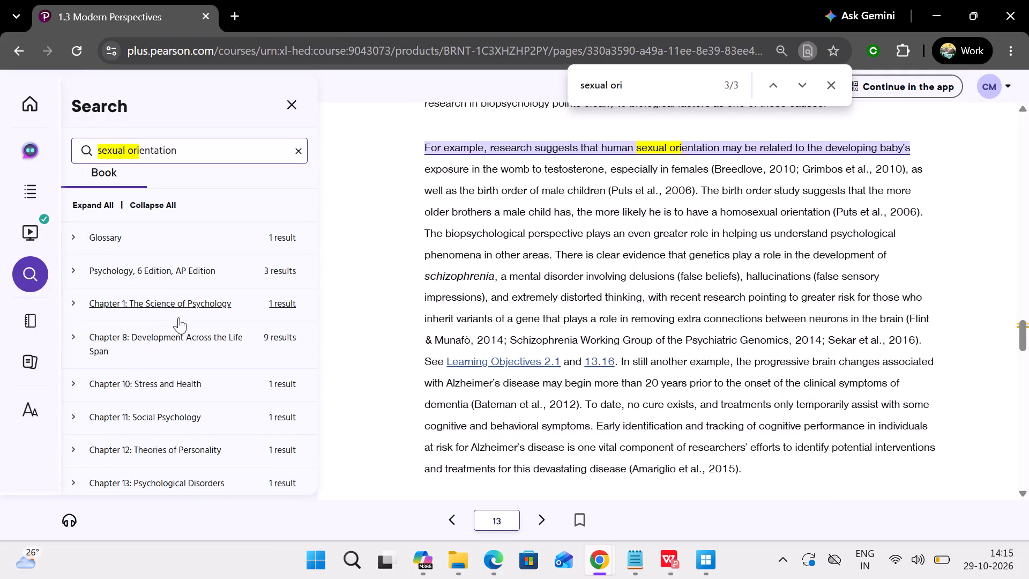
left_click(178, 317)
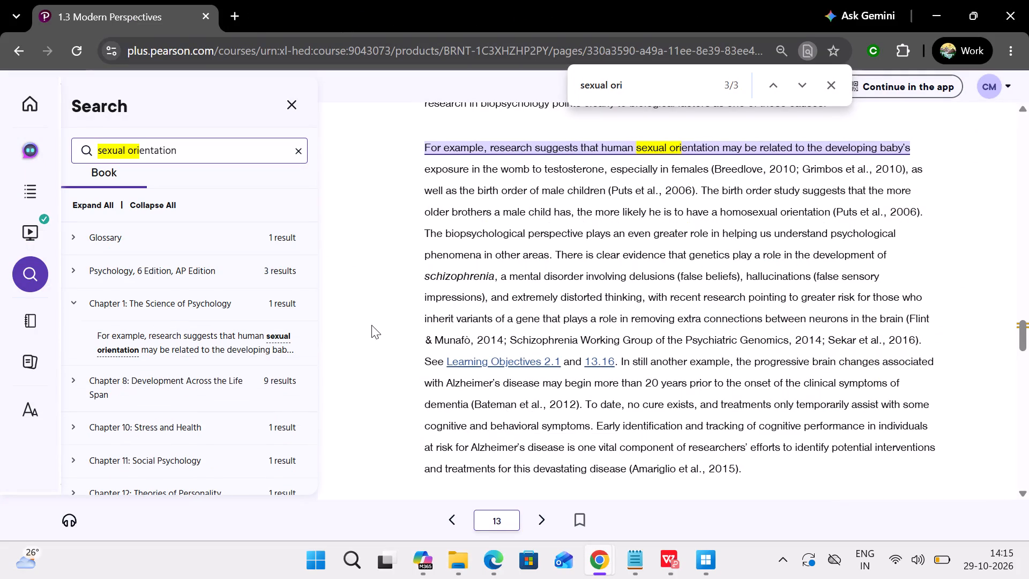
left_click(213, 296)
left_click(799, 91)
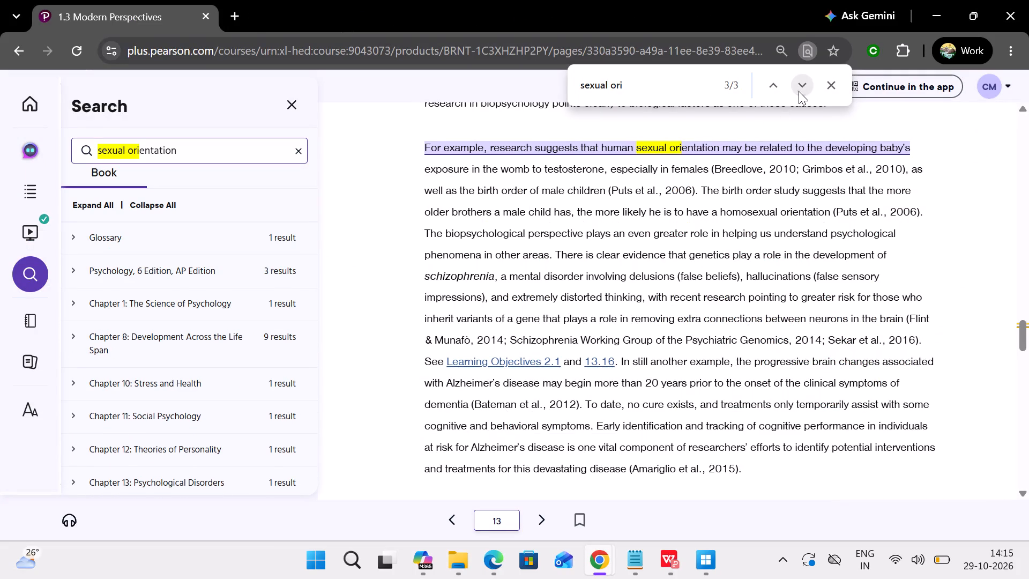
left_click(799, 91)
left_click(799, 91)
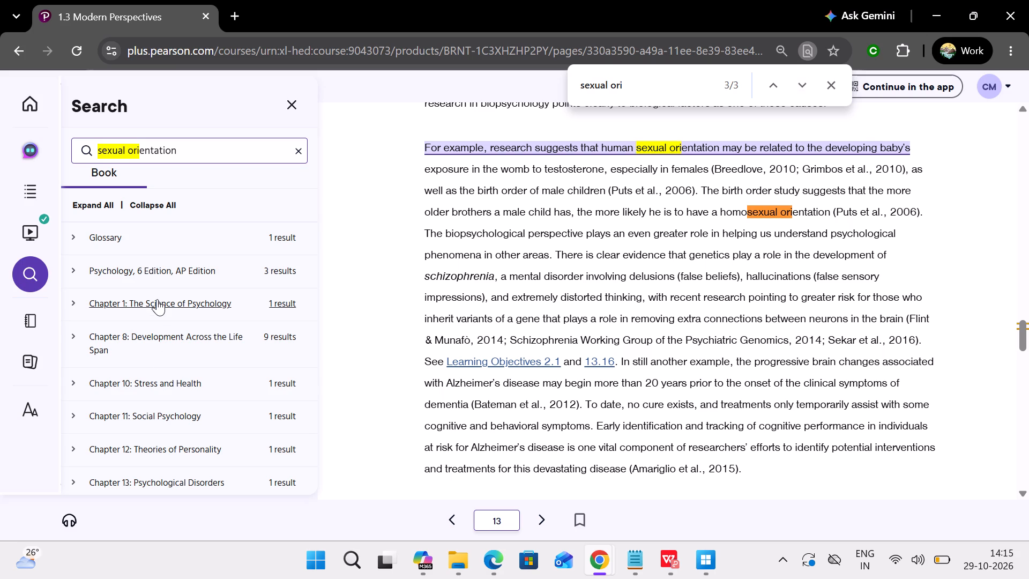
Open Chapter 8's first "sexual orientation" search result in the eTextbook and copy the page 359 heading "Gender Development and Sexual Orientation".
left_click(152, 337)
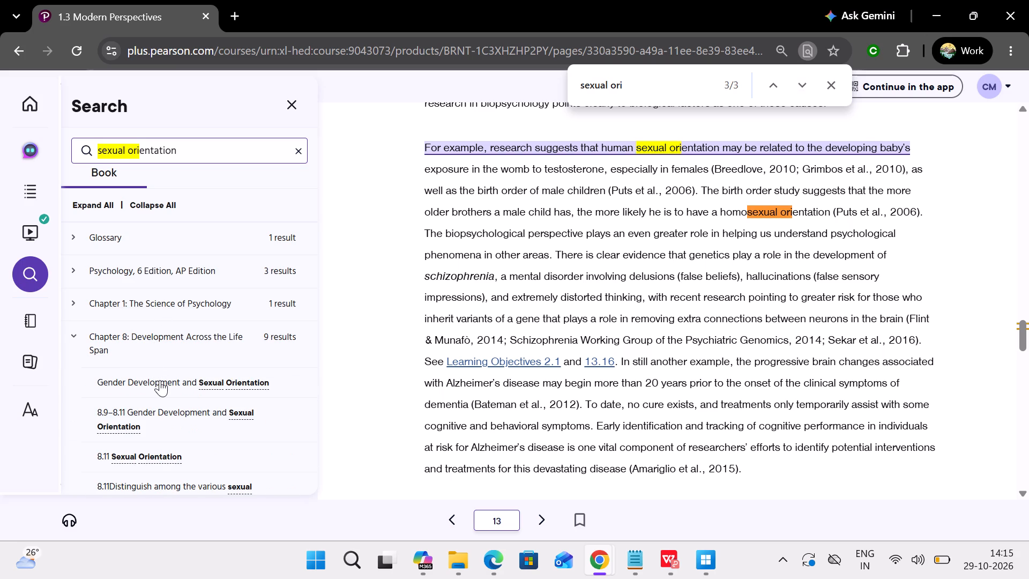
left_click(160, 380)
left_click(149, 322)
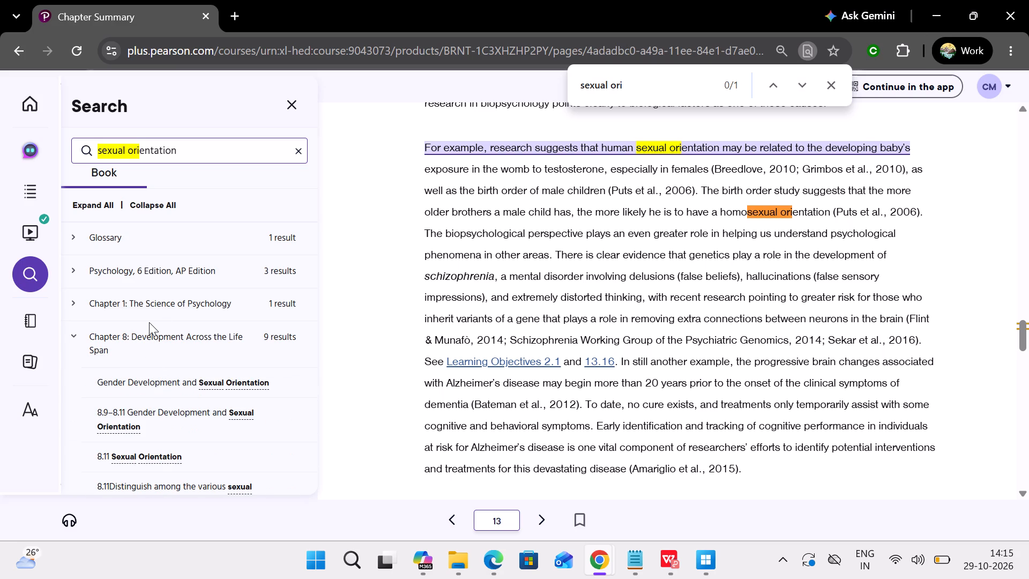
left_click(127, 339)
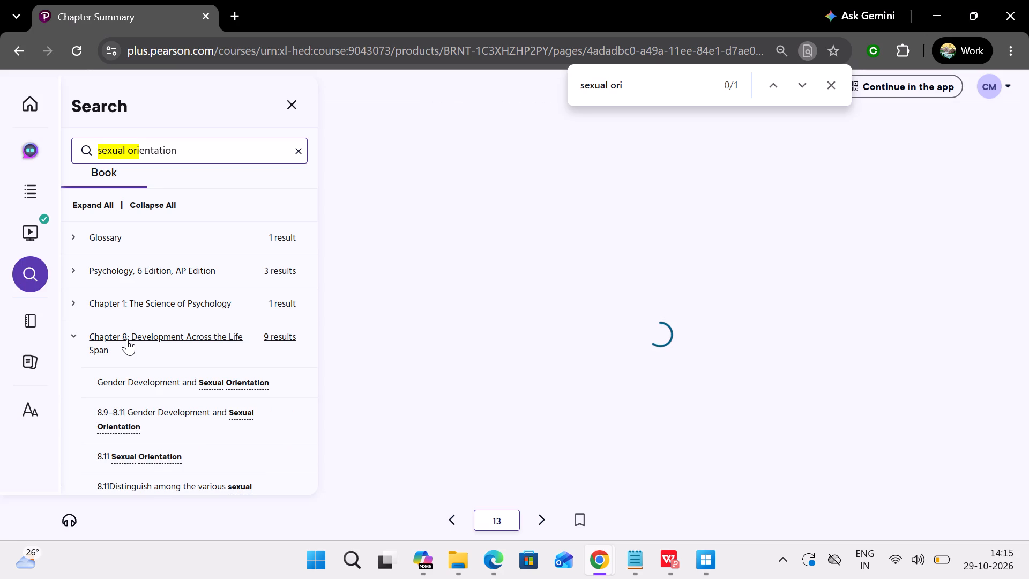
left_click(127, 339)
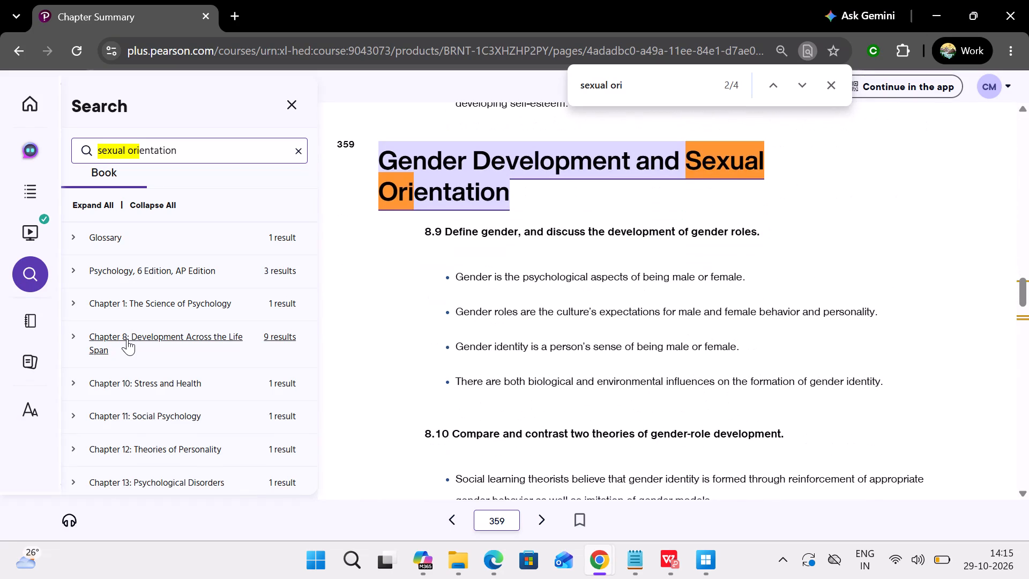
scroll(544, 275, "up", 1)
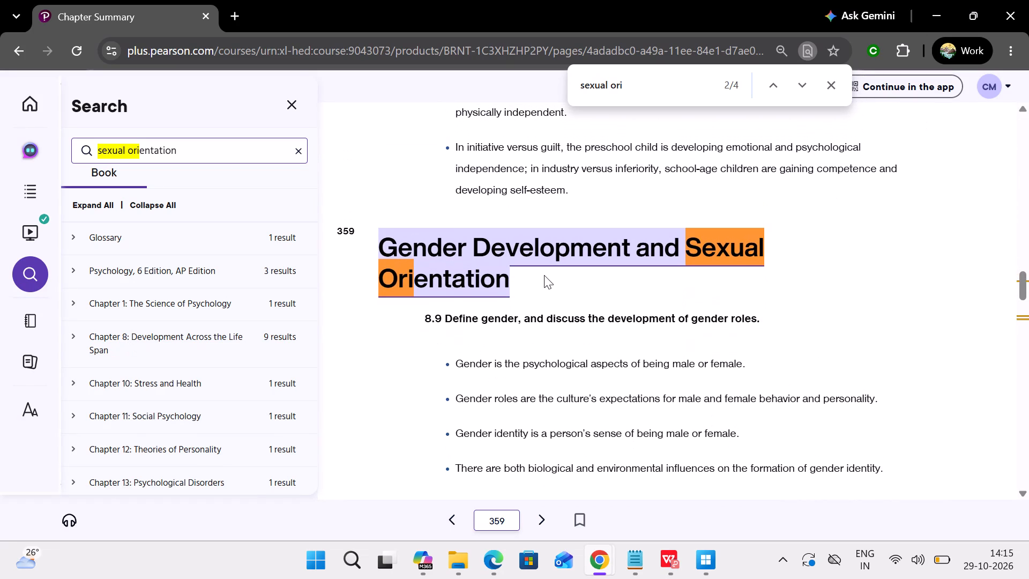
left_click_drag(385, 246, 450, 263)
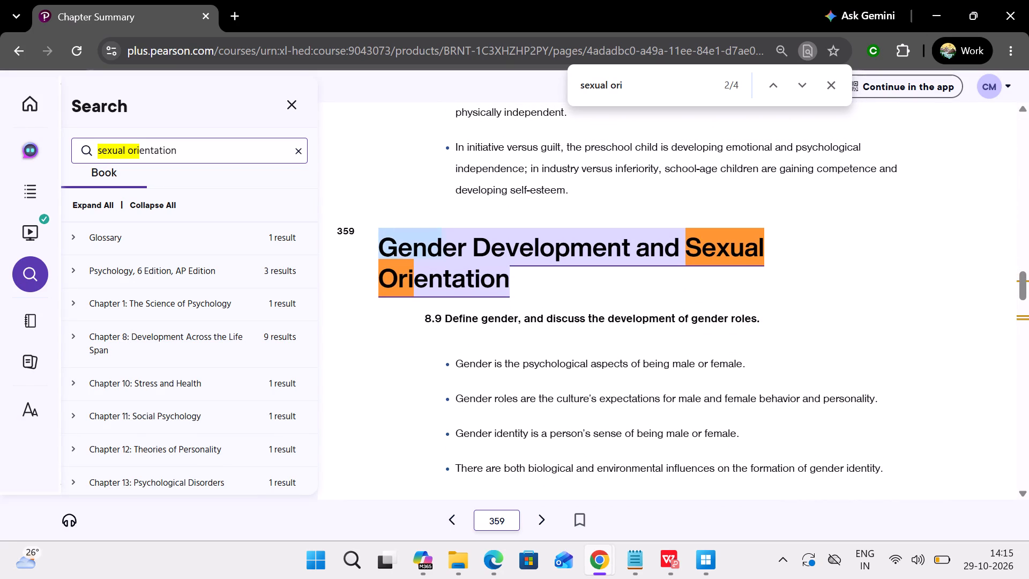
left_click_drag(450, 263, 508, 278)
left_click(528, 341)
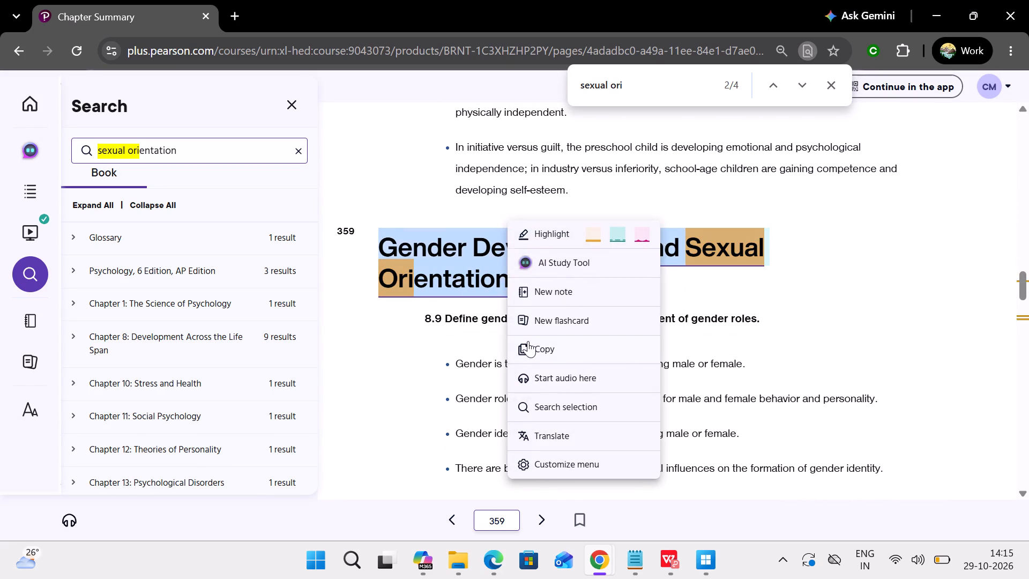
Paste the copied heading into excerpt cell G27, keeping only "Gender Development and Sexual Orientation" without the extra subheading lines.
key("alt+Tab")
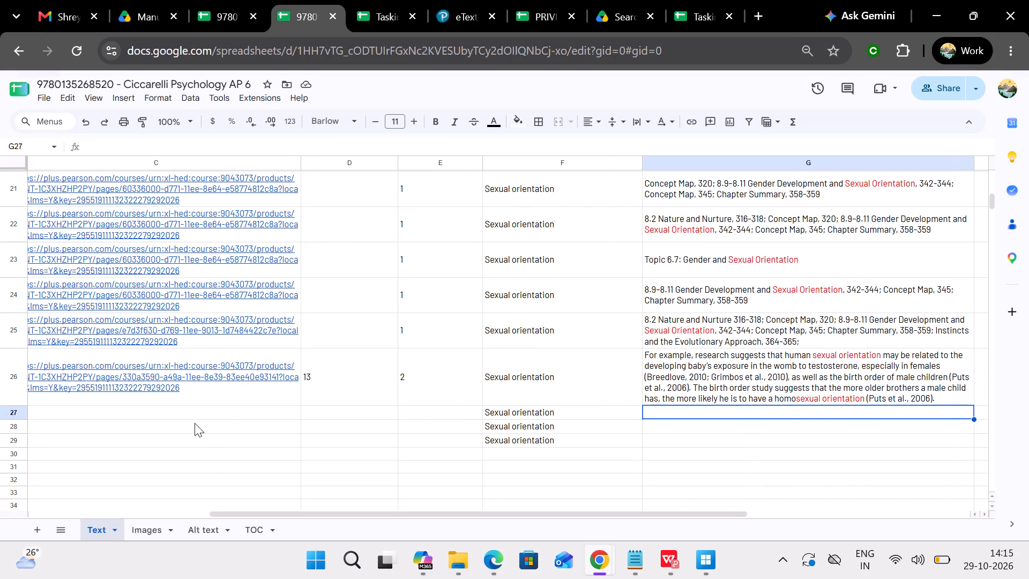
scroll(195, 423, "right", 4)
double_click(217, 412)
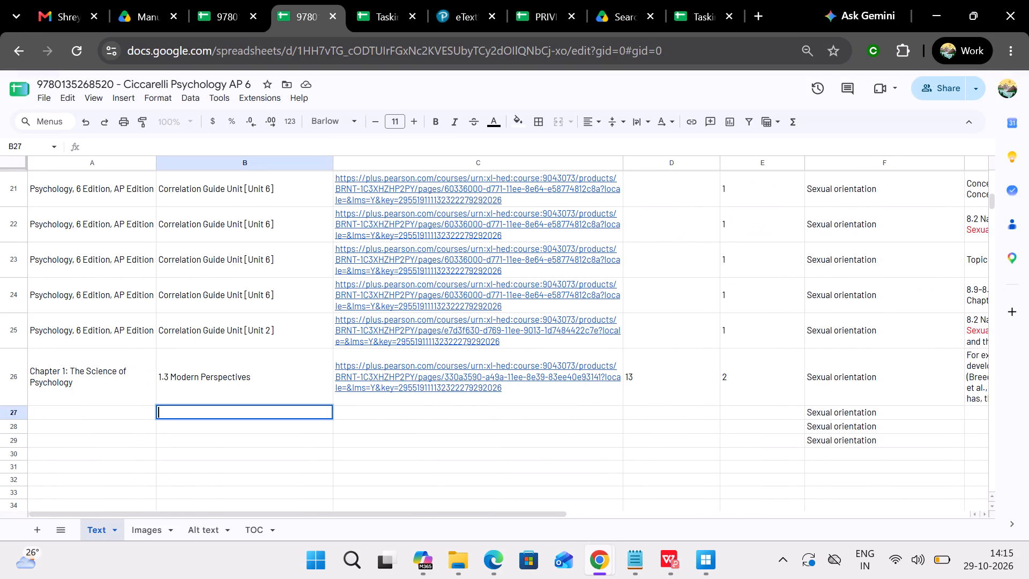
left_click(359, 417)
scroll(359, 417, "left", 4)
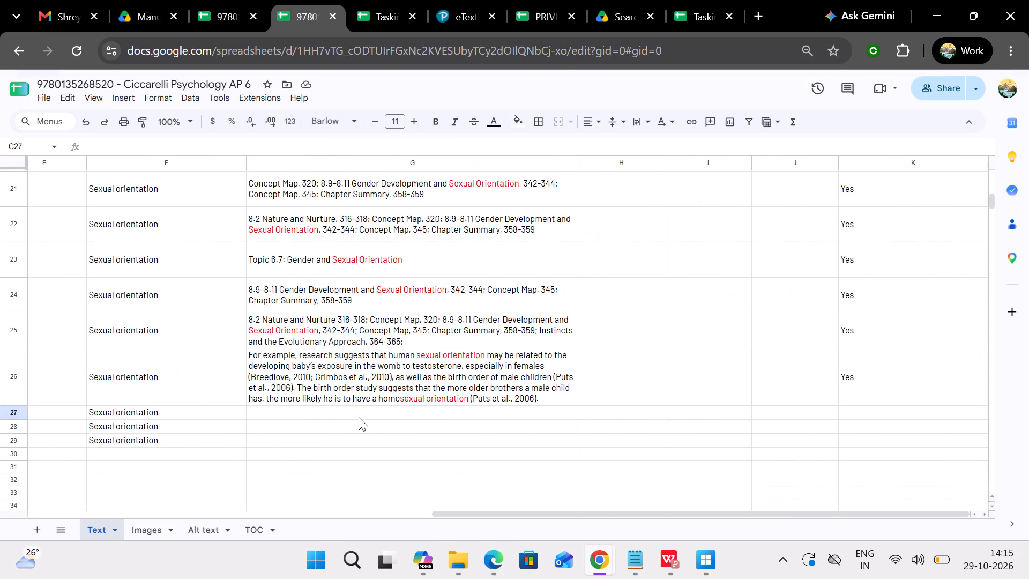
double_click(351, 418)
key("ctrl+v")
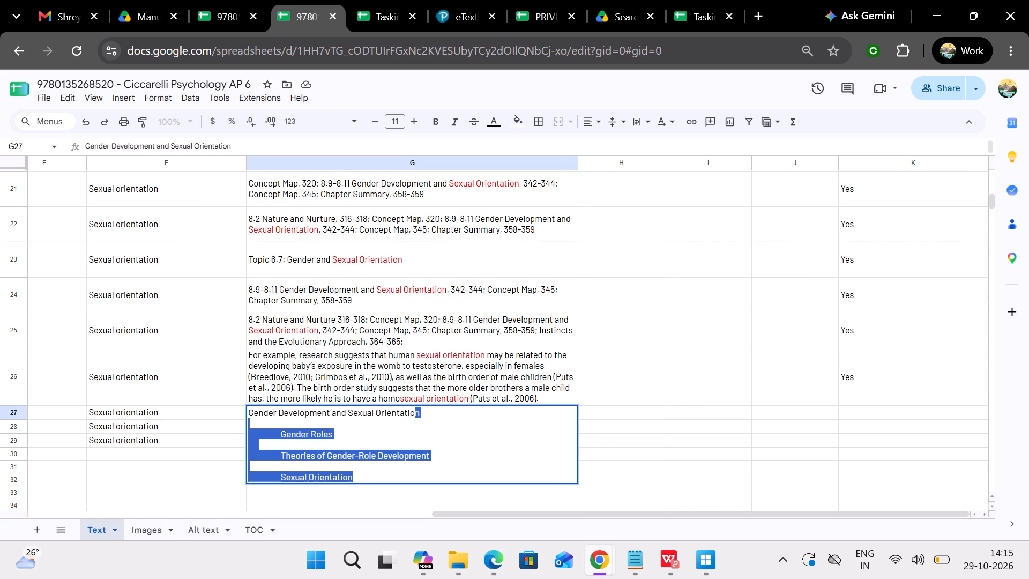
key("space")
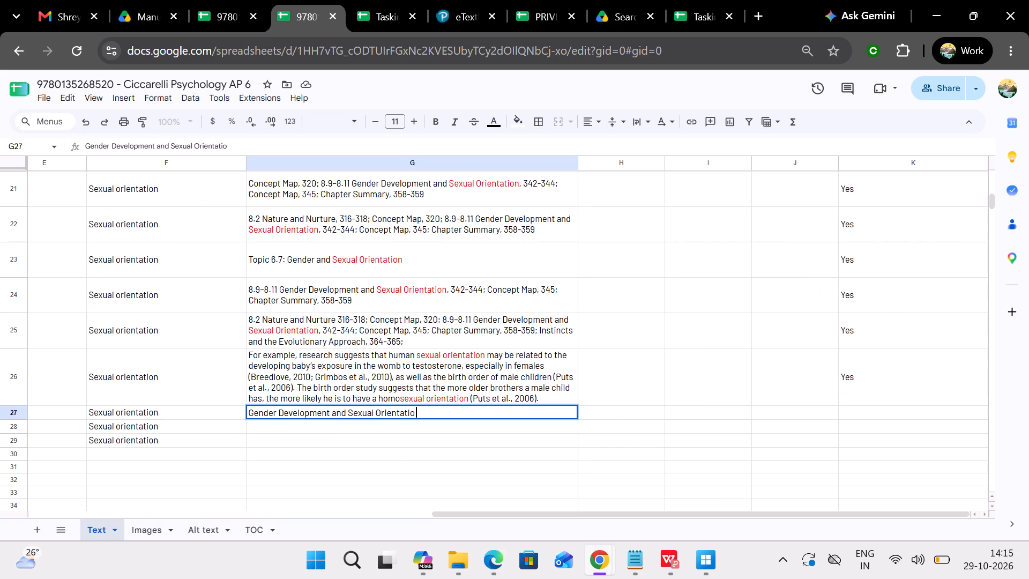
key("alt+Tab")
key("alt+Tab")
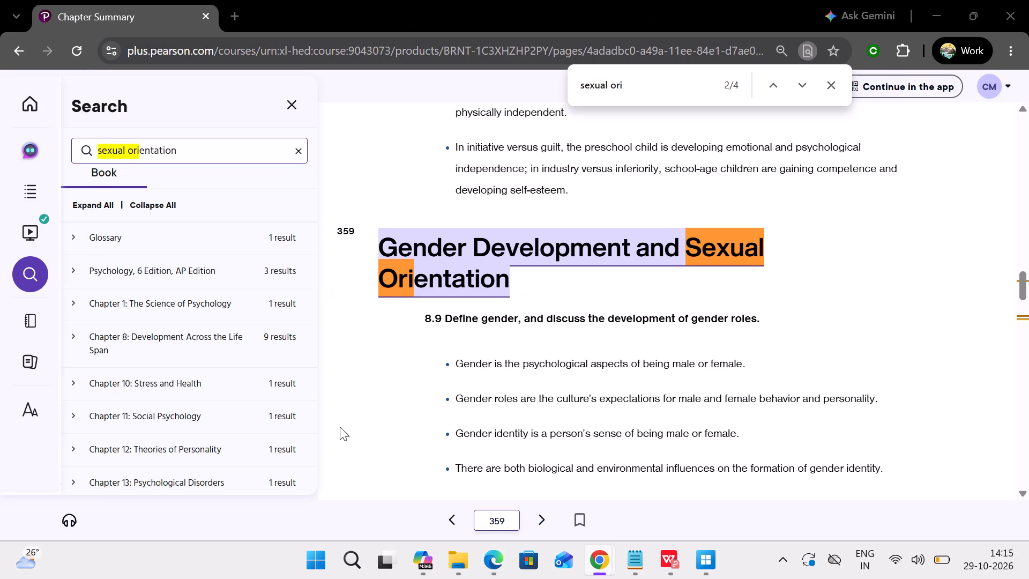
key("n")
key("BackSpace")
key("BackSpace")
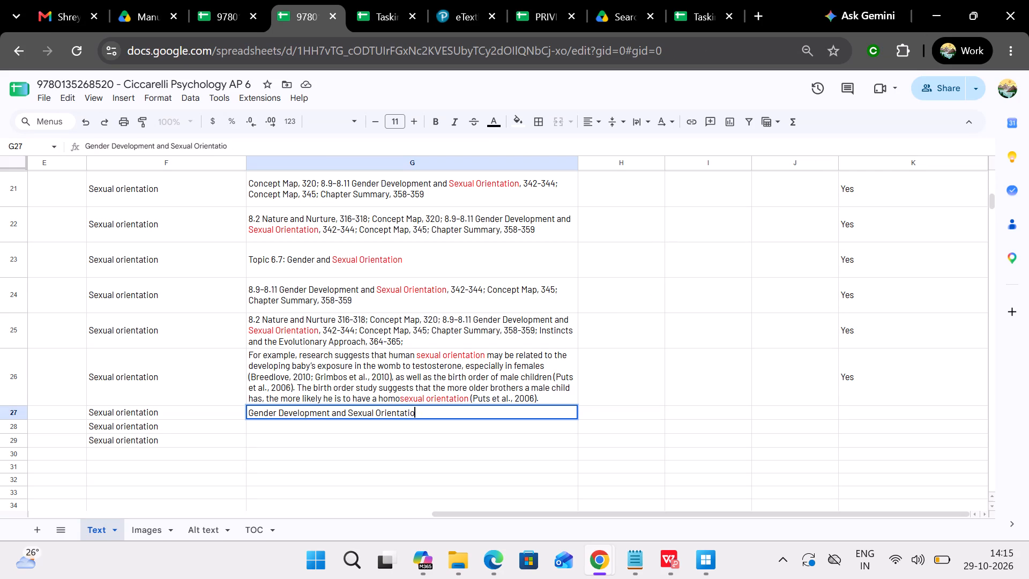
key("n")
key("space")
Copy the "Yes" from cell K26 into K27.
left_click(848, 376)
key("ctrl+c")
left_click(846, 415)
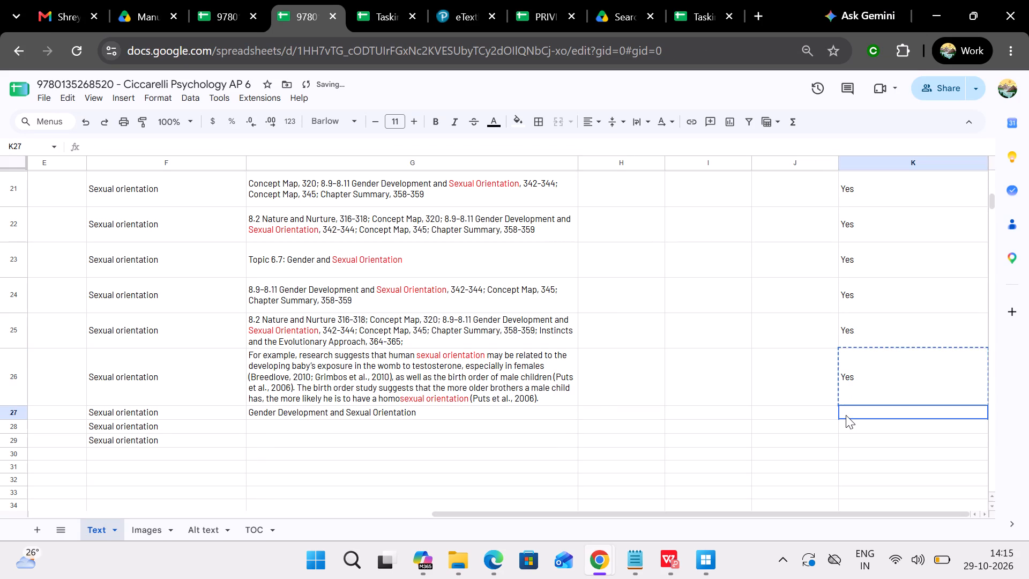
key("ctrl+v")
Colour the words "Sexual Orientation" red in cell G27's excerpt.
scroll(698, 398, "right", 1)
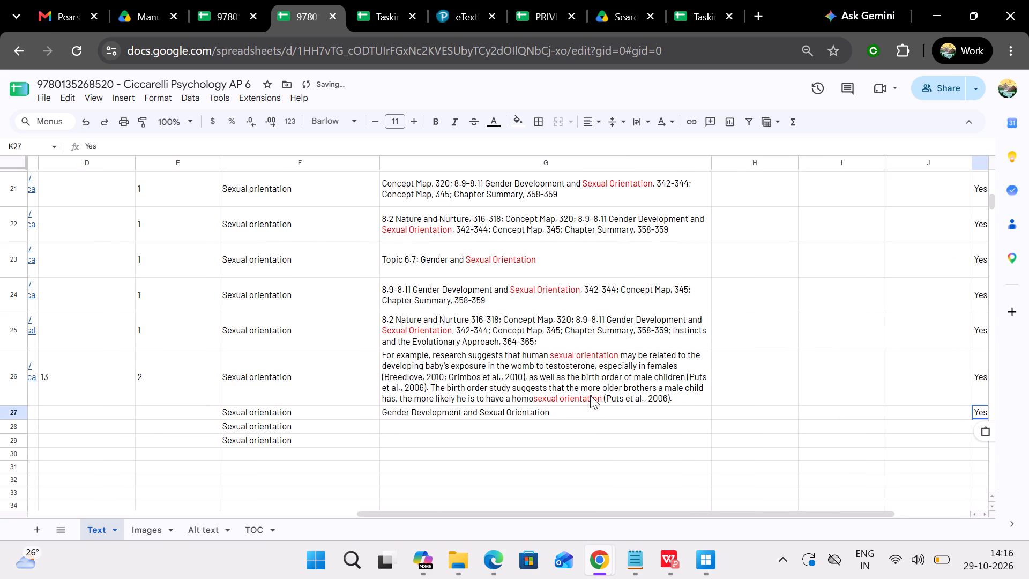
double_click(564, 409)
left_click(490, 413)
left_click_drag(490, 413, 531, 412)
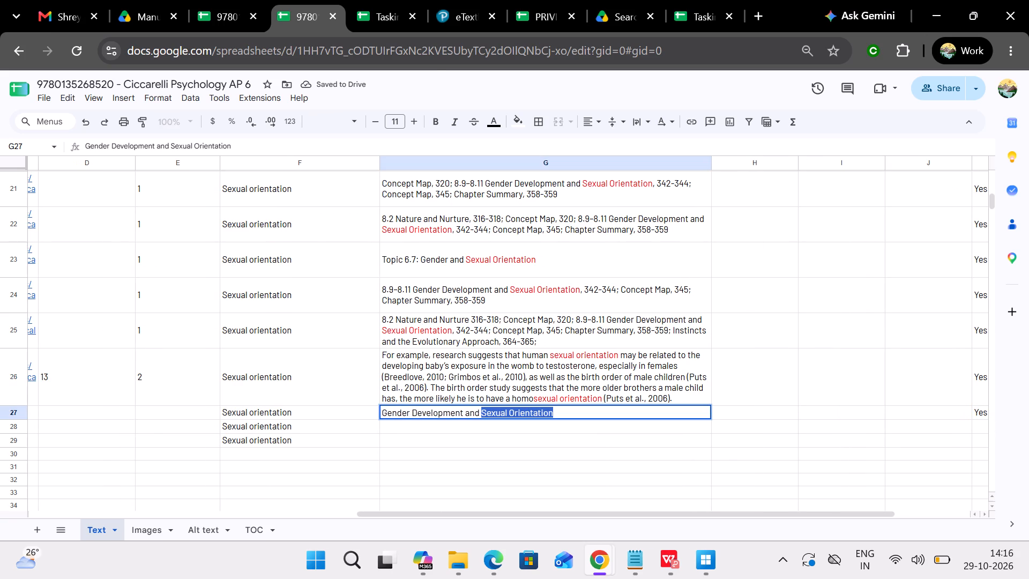
left_click_drag(531, 412, 541, 412)
left_click(492, 115)
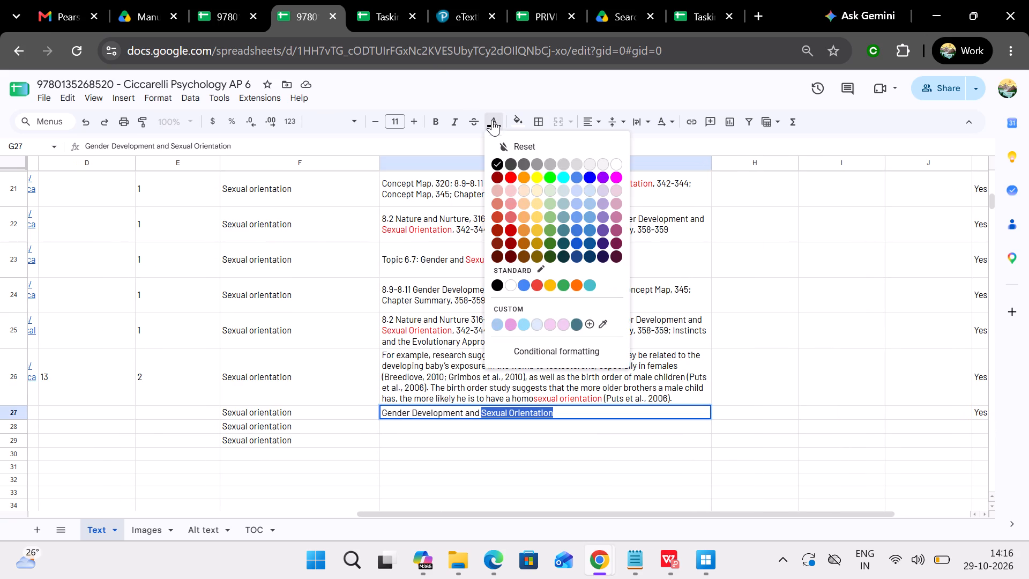
left_click(511, 177)
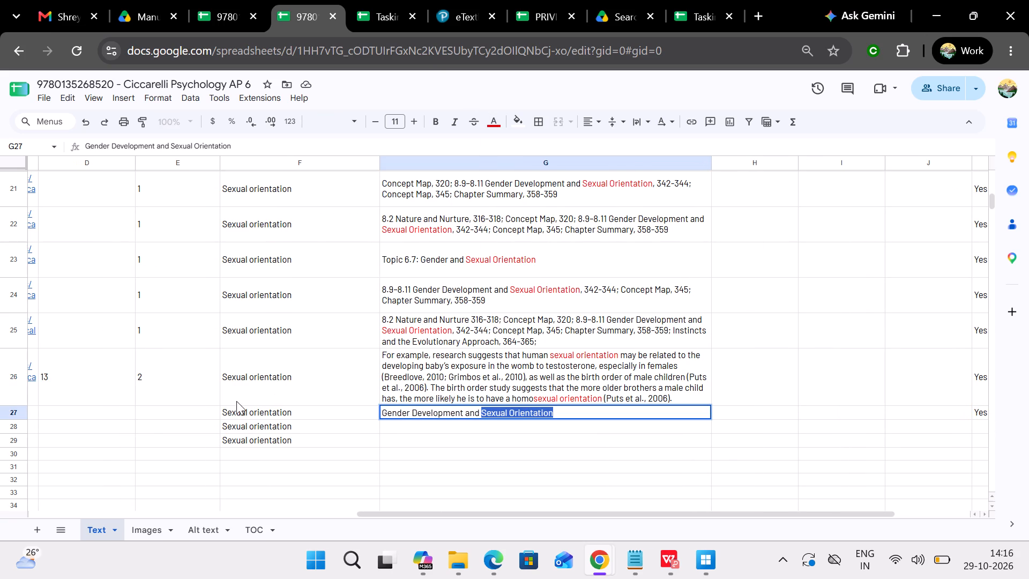
Enter 1 as the number of instances in cell E27.
left_click(202, 410)
key("1")
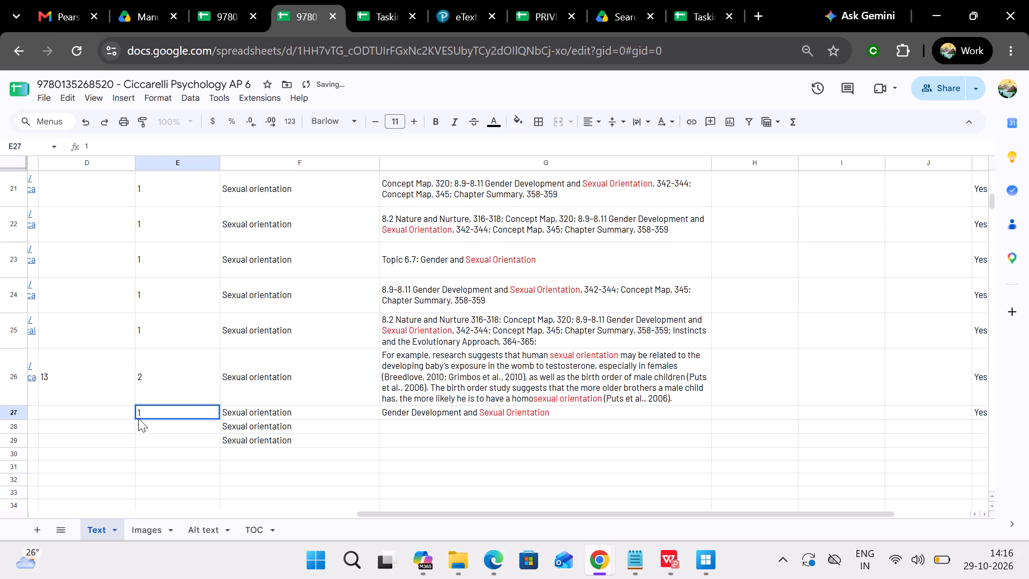
left_click(100, 414)
scroll(100, 414, "right", 3)
key("alt+Tab")
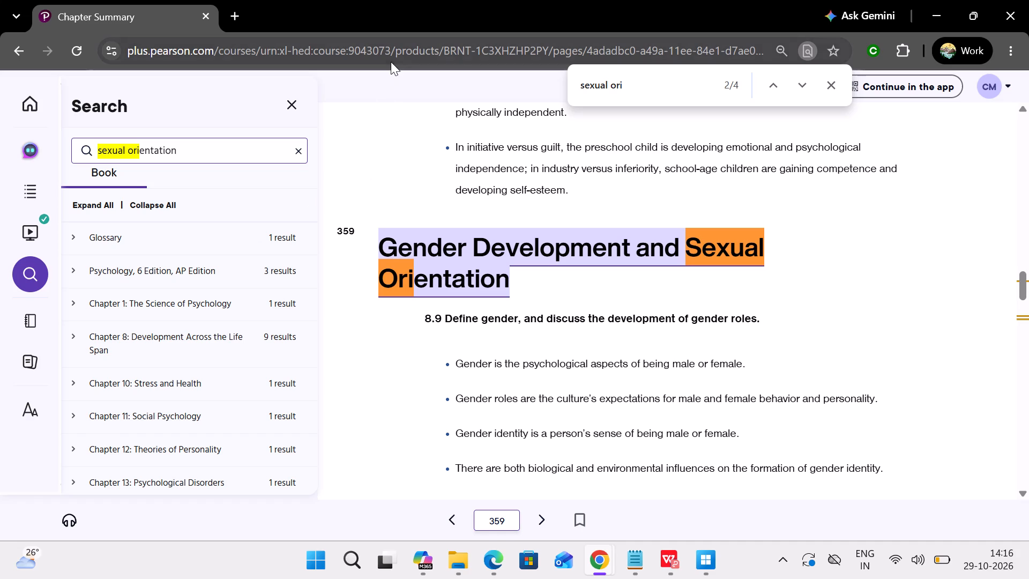
left_click(396, 55)
key("ctrl+c")
key("alt+Tab")
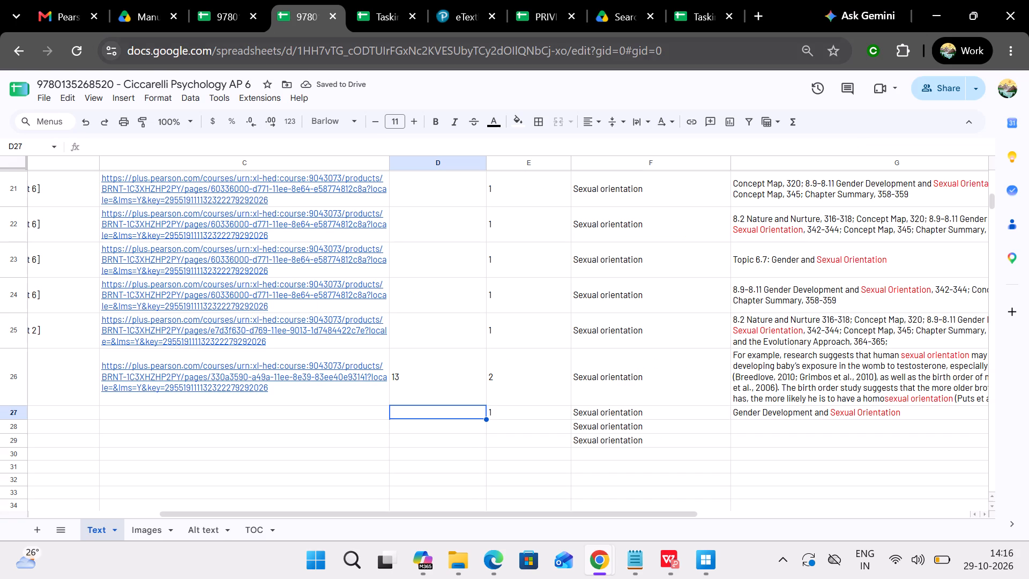
left_click(361, 405)
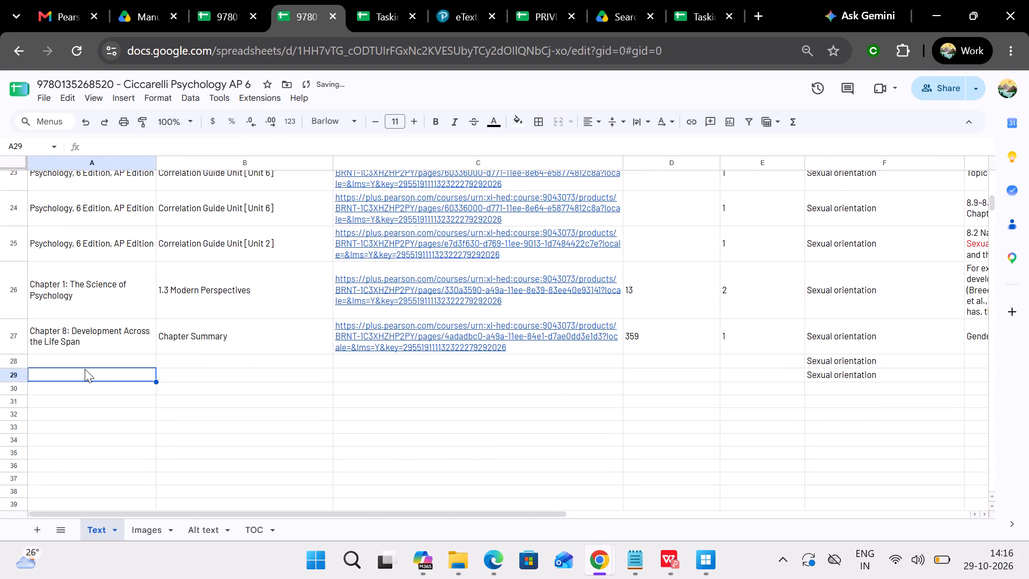